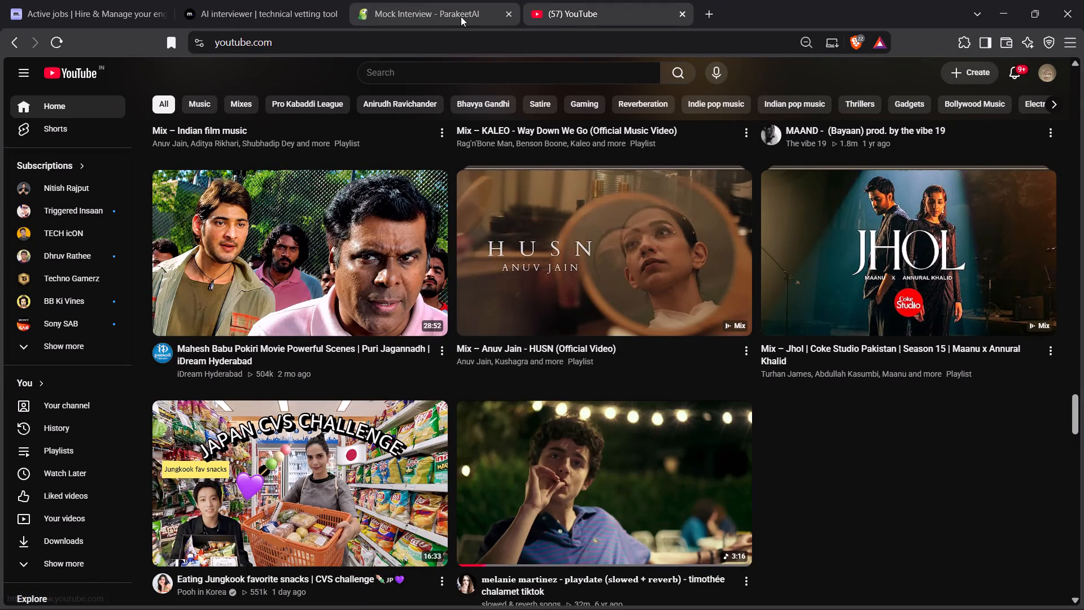
Open YouTube in a new tab and switch to the QuickBits channel account.
click(704, 16)
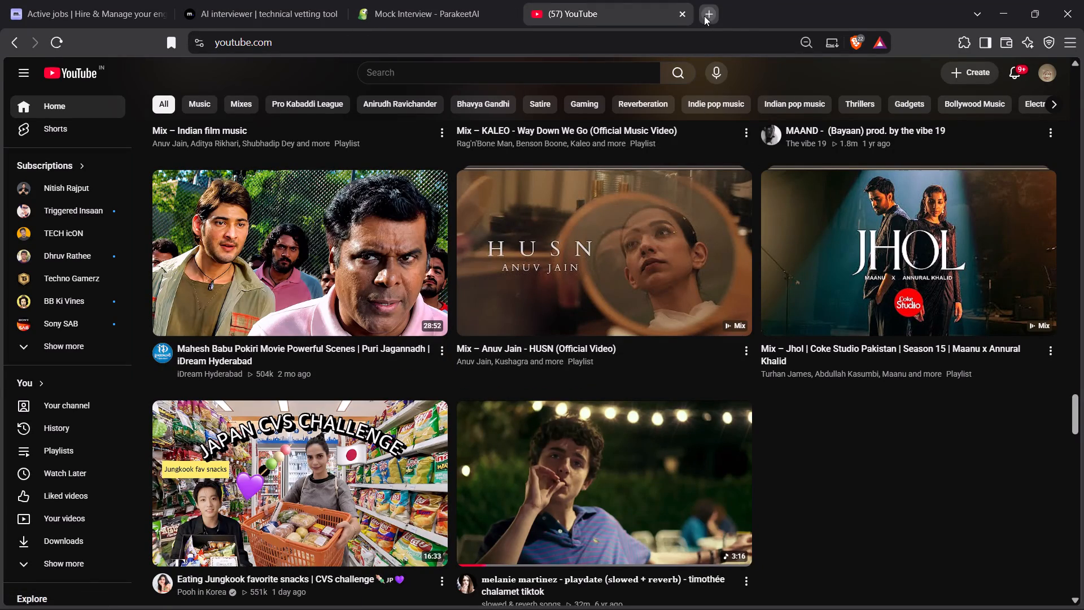
click(74, 72)
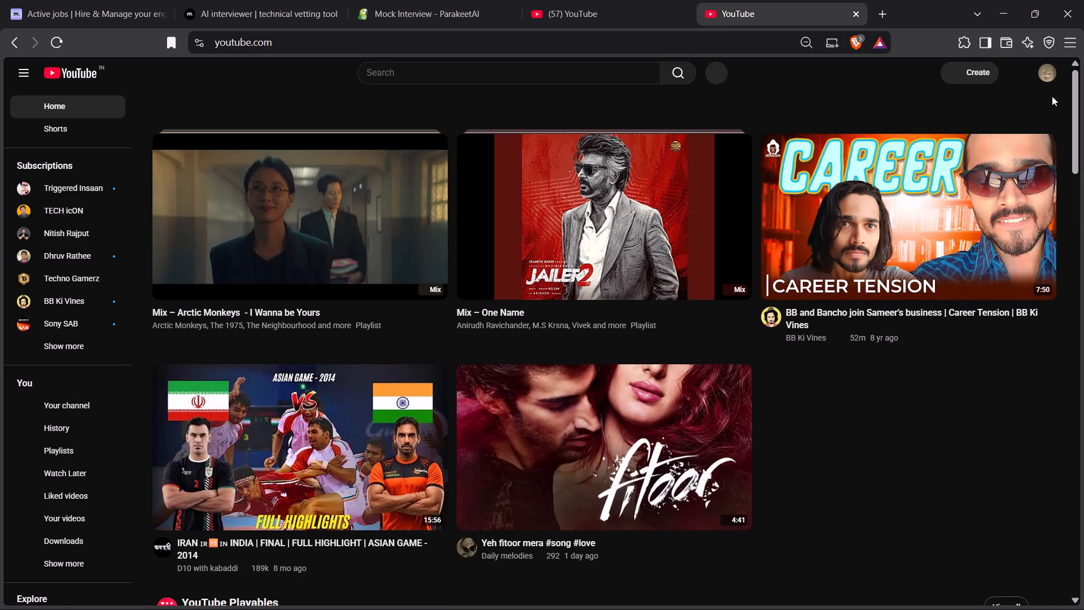
click(1049, 69)
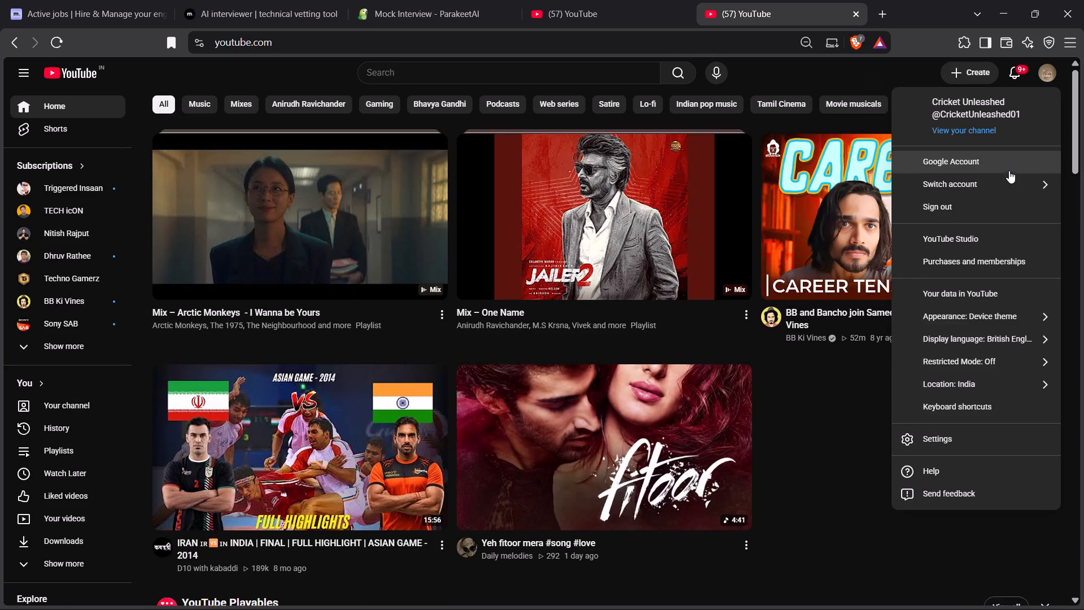
click(980, 186)
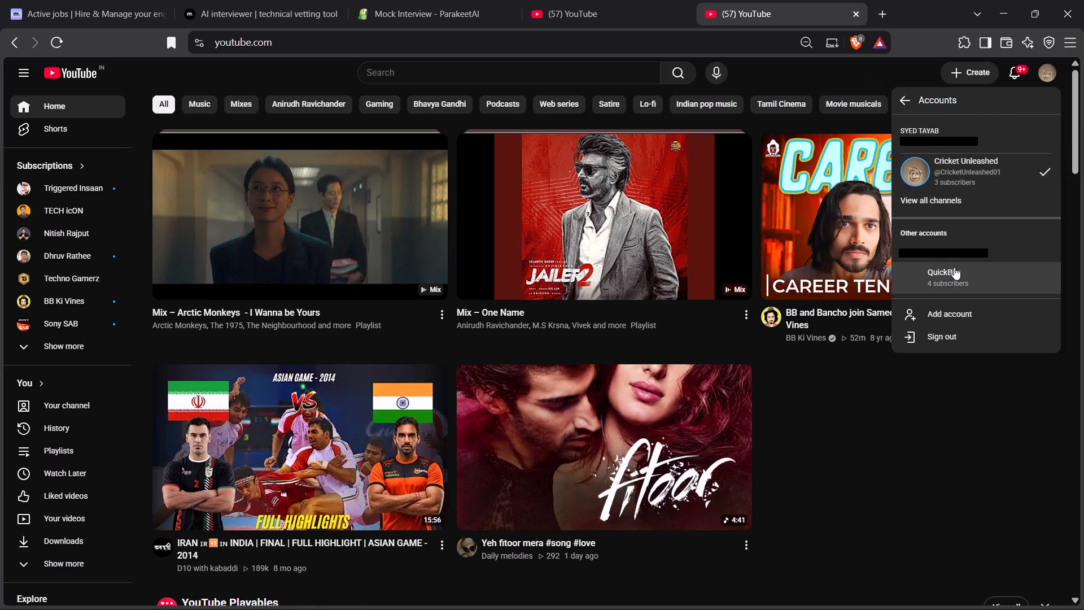
click(954, 267)
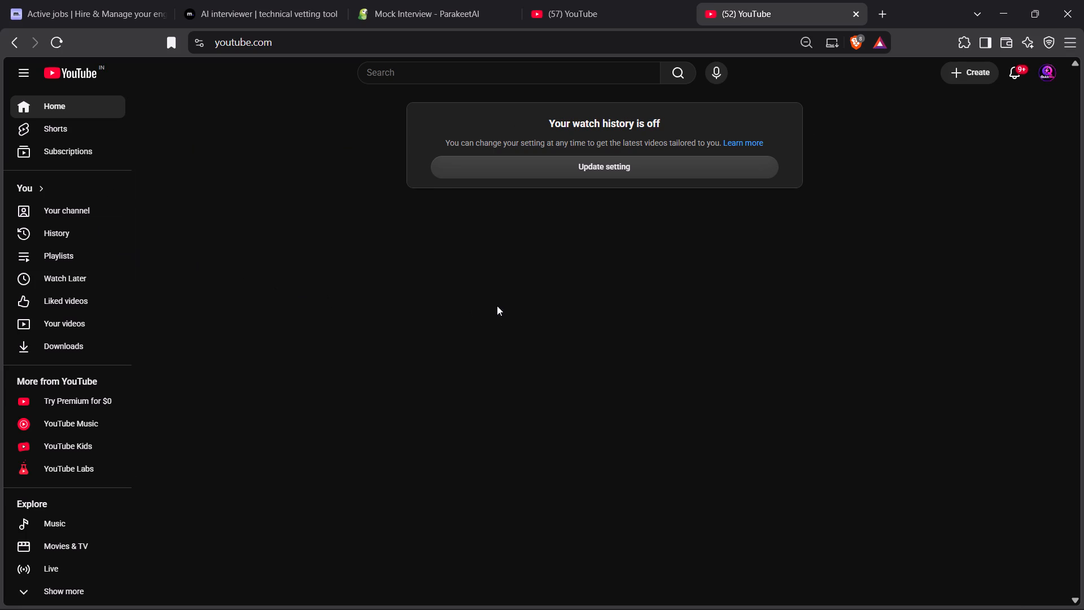
click(1055, 62)
click(1051, 73)
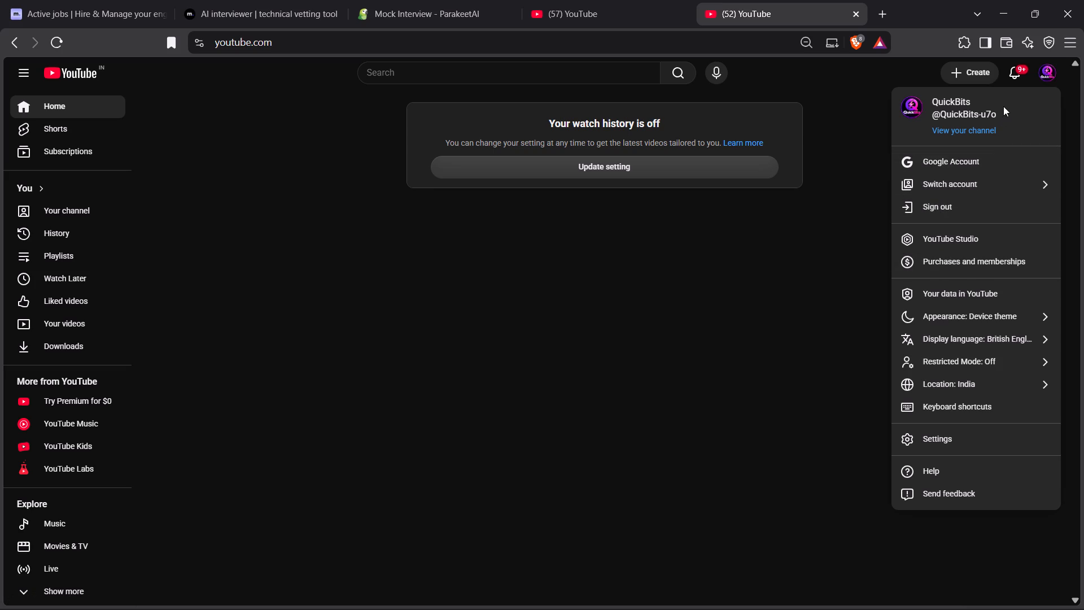
Open the QuickBits channel content in YouTube Studio and look through its published Shorts.
click(965, 73)
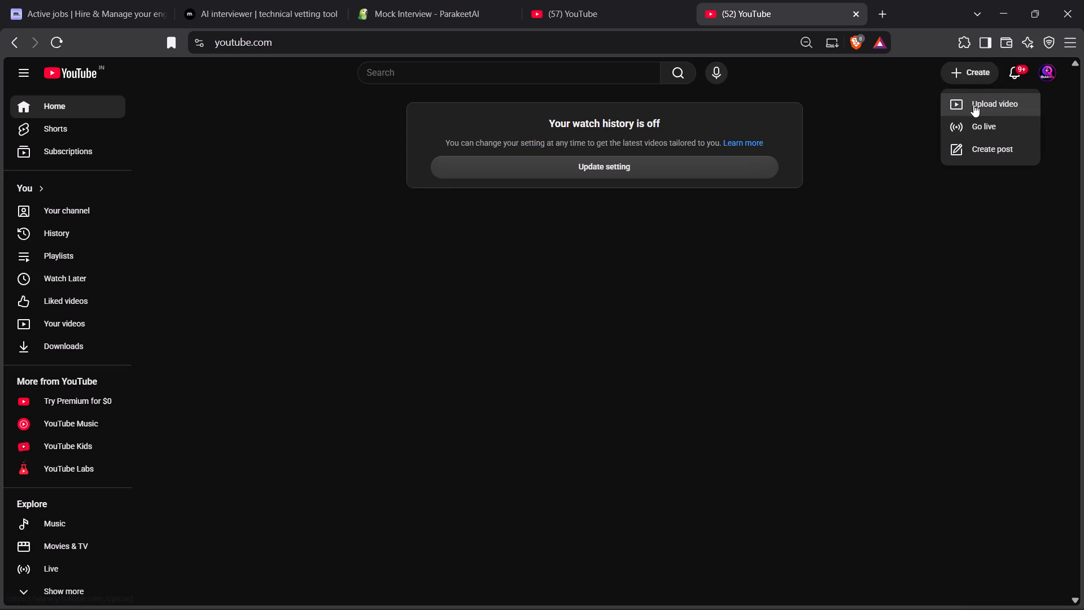
click(970, 107)
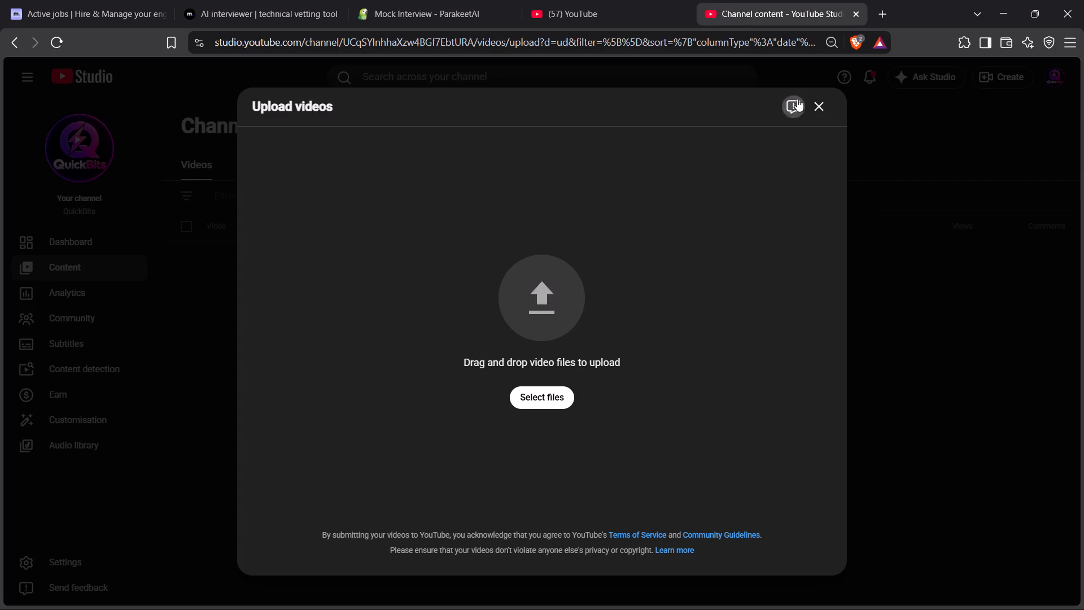
click(816, 106)
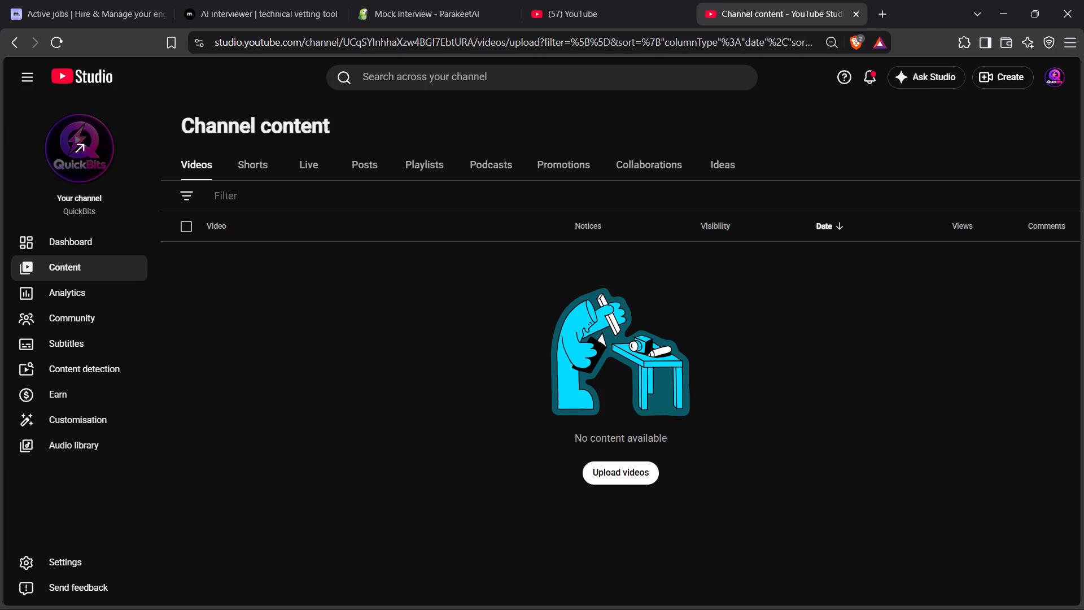
click(250, 168)
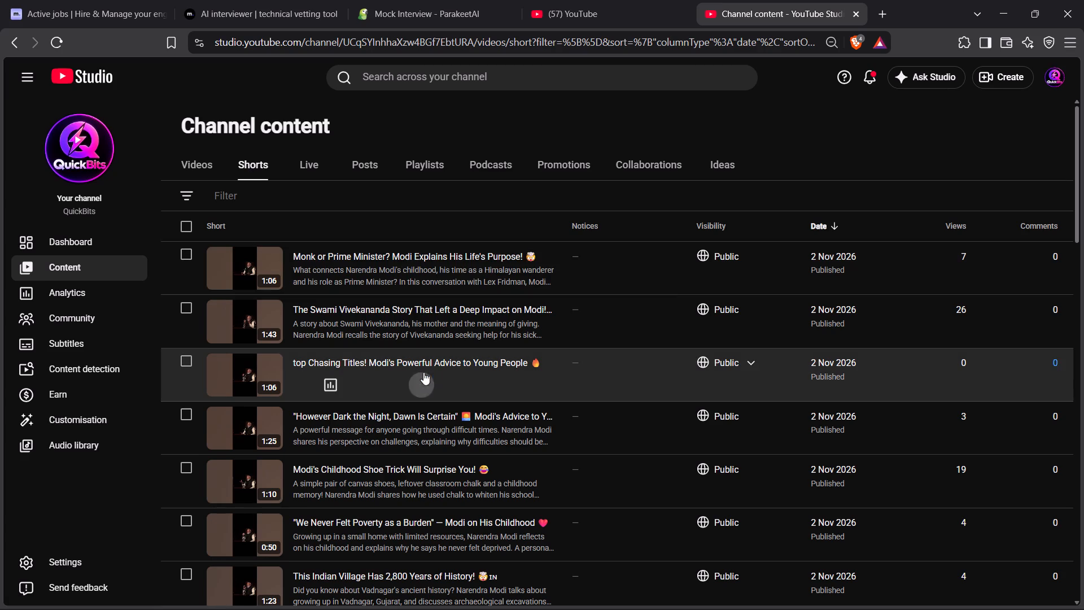
scroll(508, 280, down, 3)
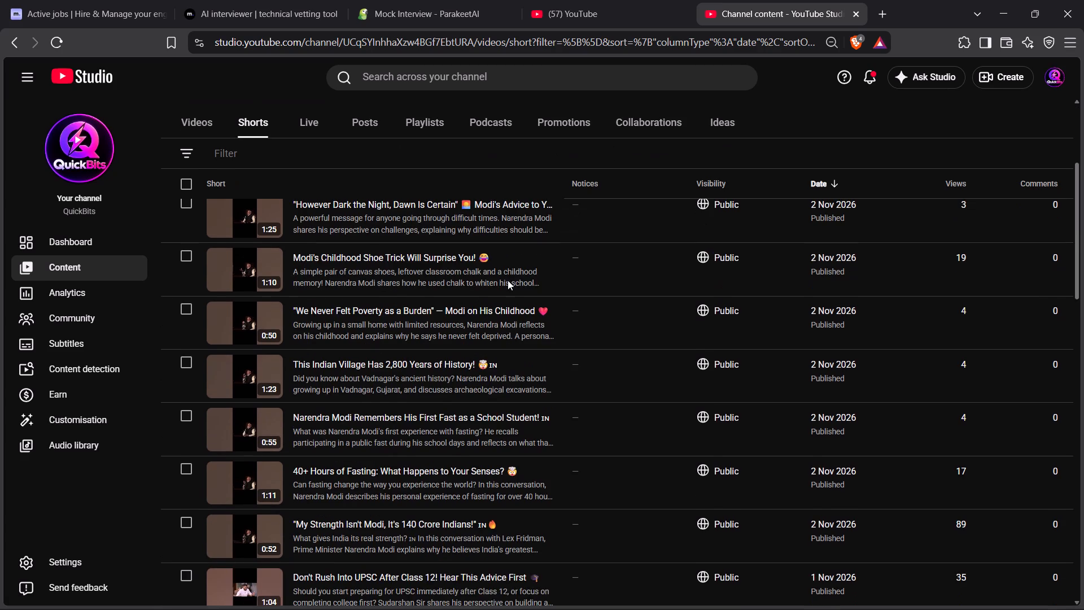
scroll(503, 277, down, 2)
scroll(503, 277, up, 12)
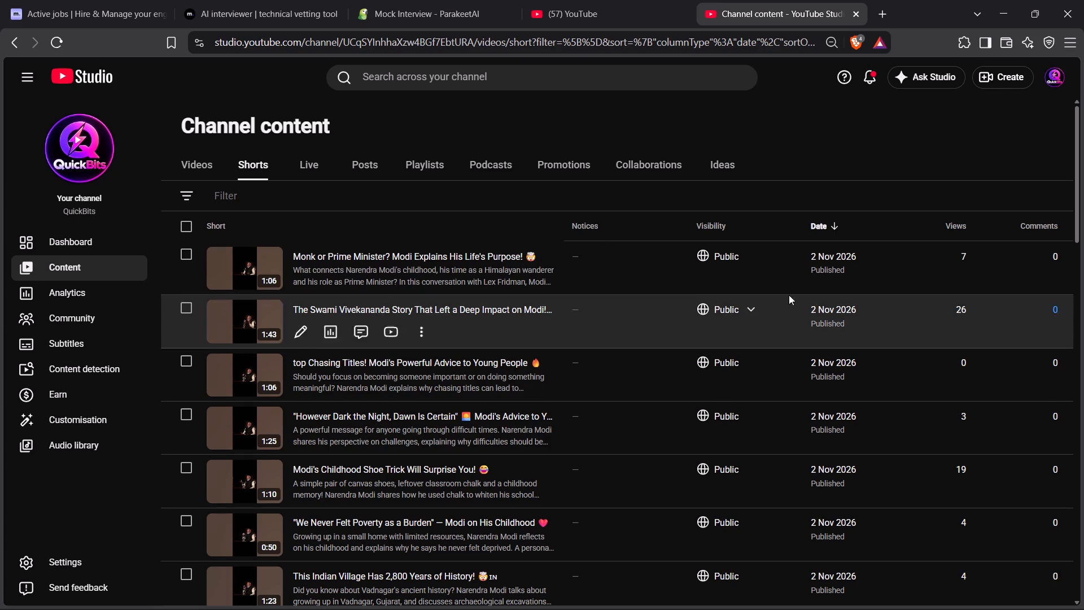
click(983, 80)
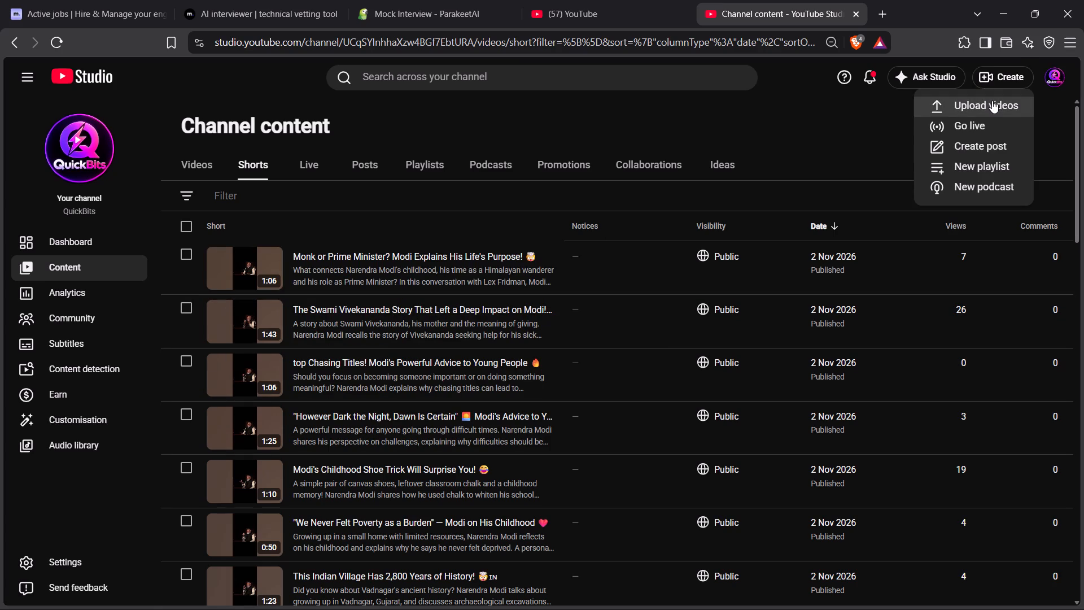
click(992, 101)
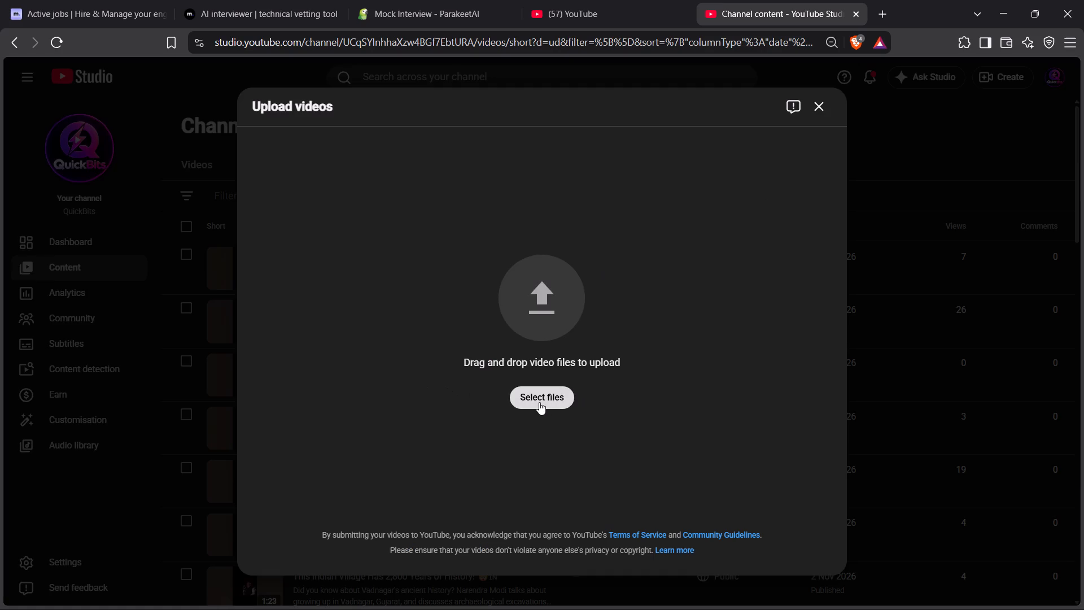
click(539, 402)
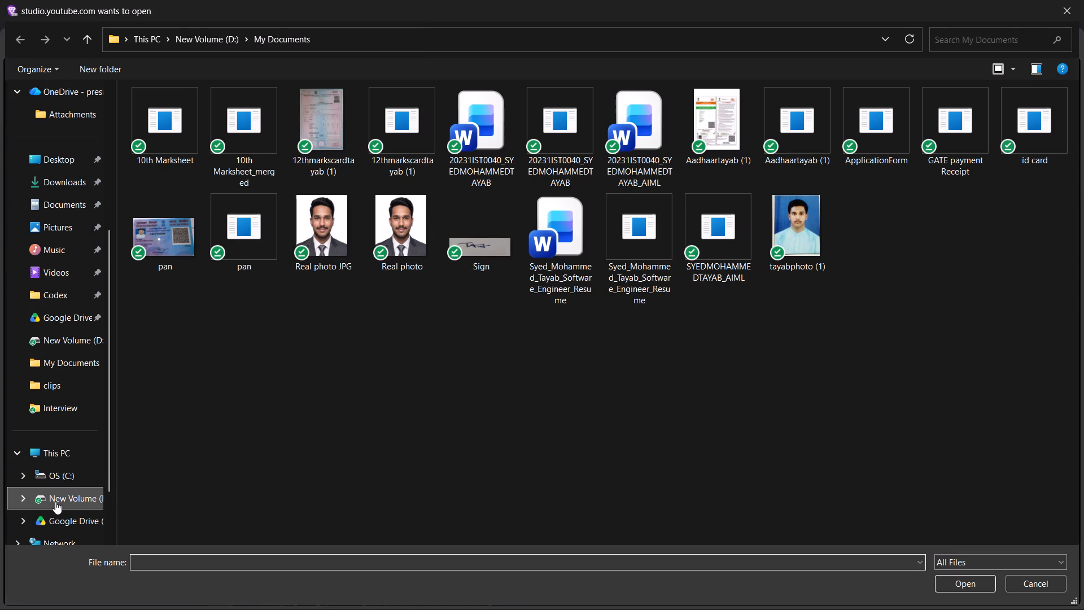
double_click(59, 503)
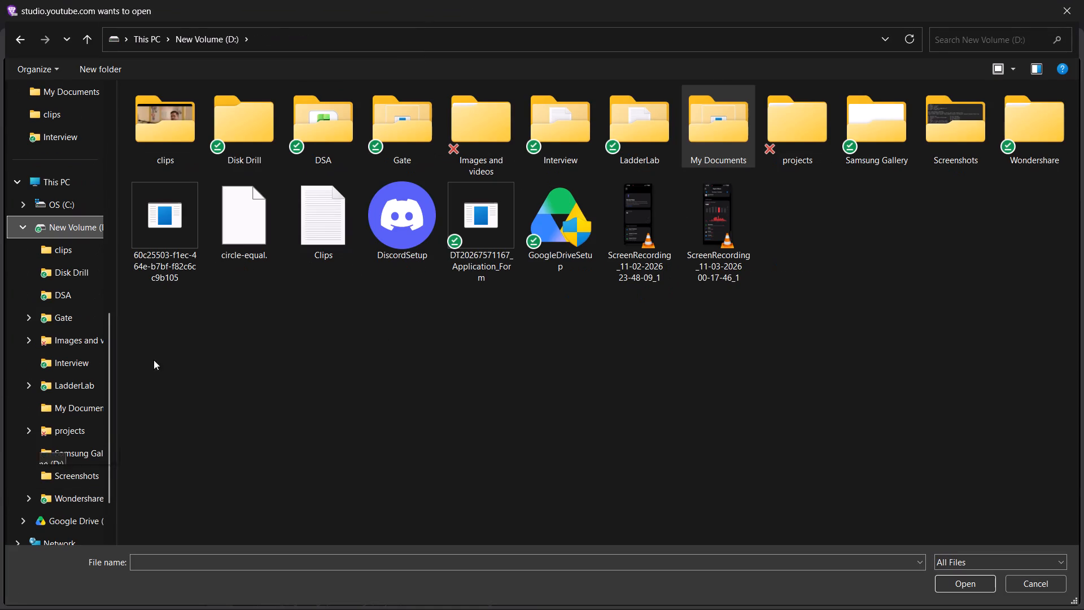
double_click(167, 120)
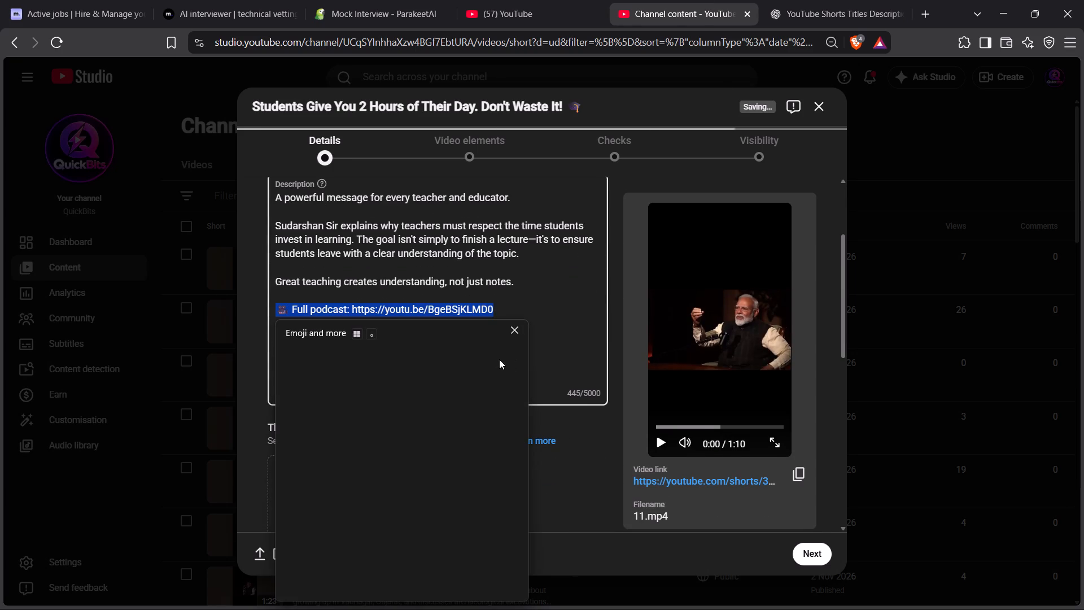
scroll(404, 399, down, 8)
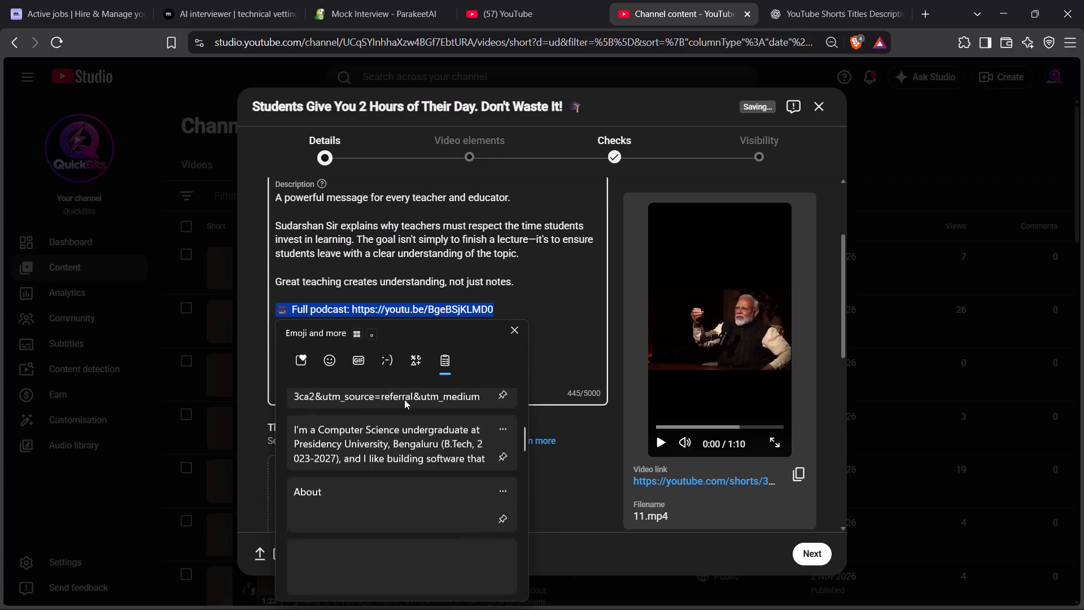
scroll(404, 399, down, 2)
scroll(427, 421, down, 20)
scroll(427, 421, down, 6)
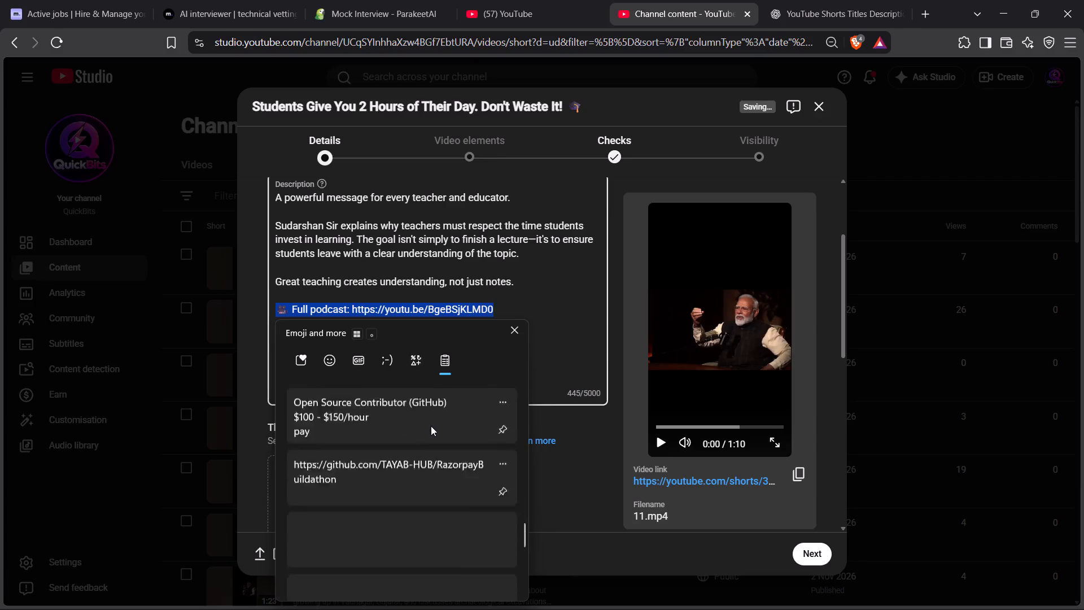
scroll(431, 426, down, 19)
click(400, 555)
key(ctrl+v)
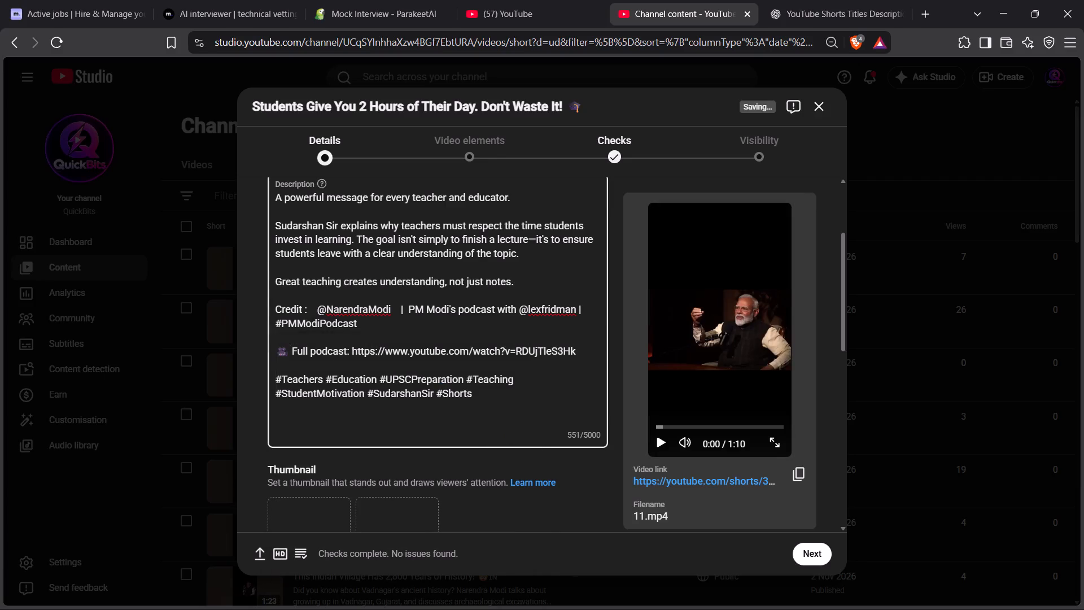
click(326, 304)
key(BackSpace)
key(shift+at)
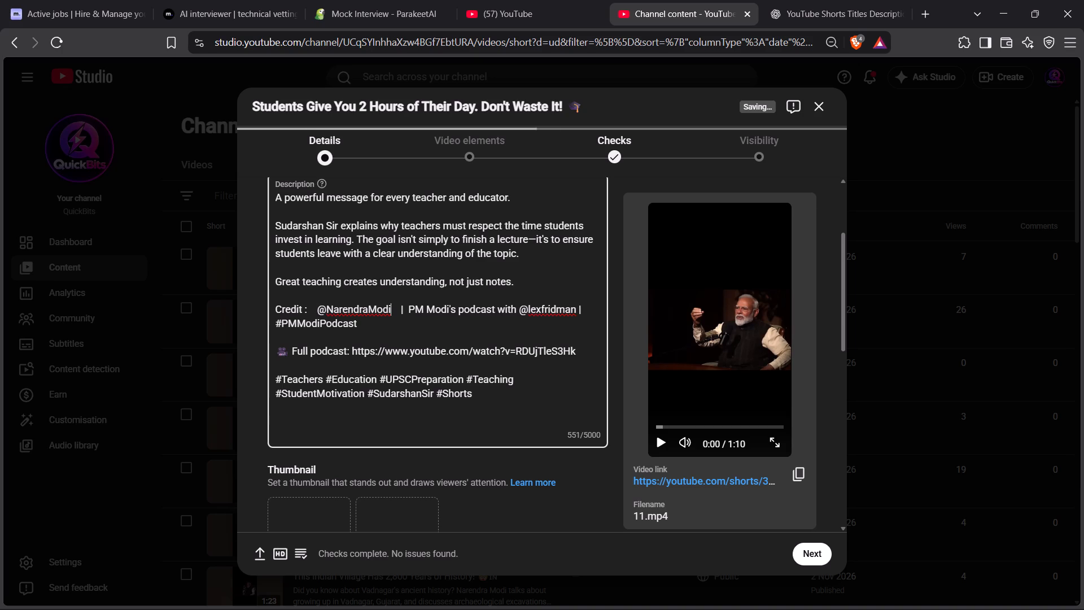
click(492, 319)
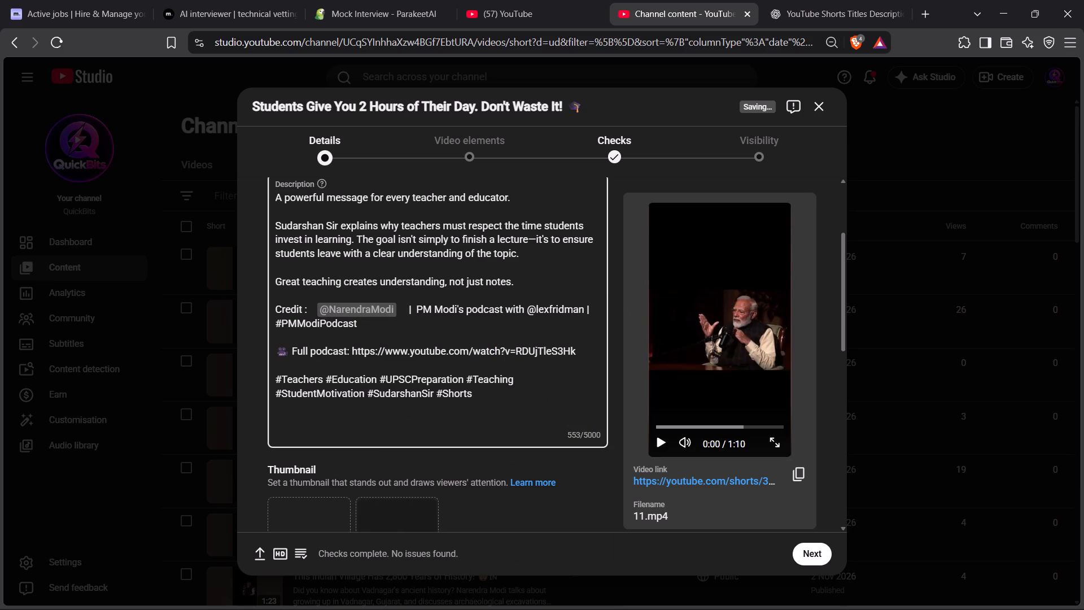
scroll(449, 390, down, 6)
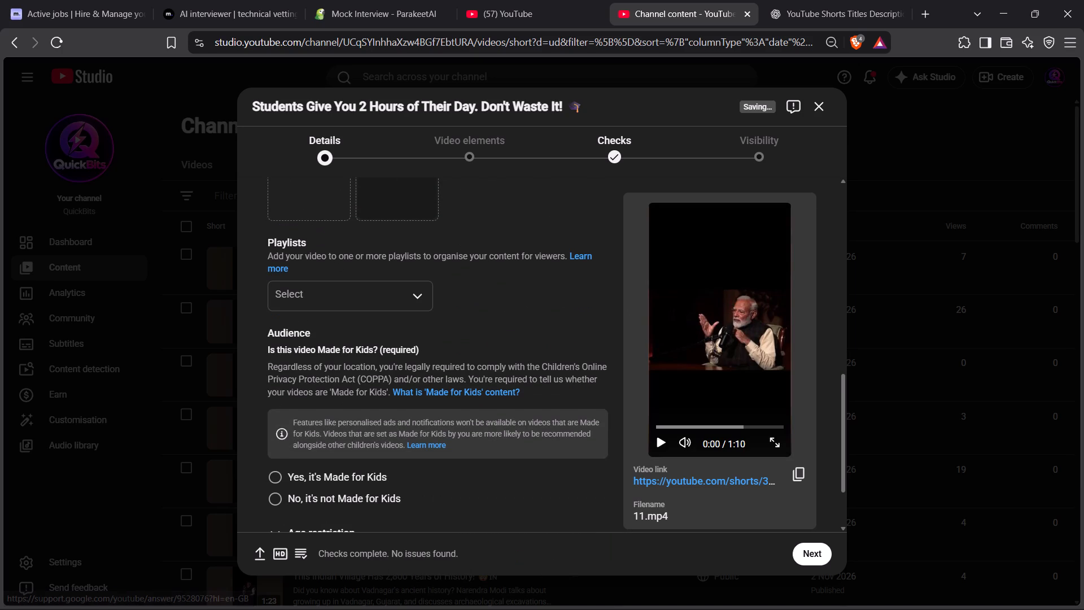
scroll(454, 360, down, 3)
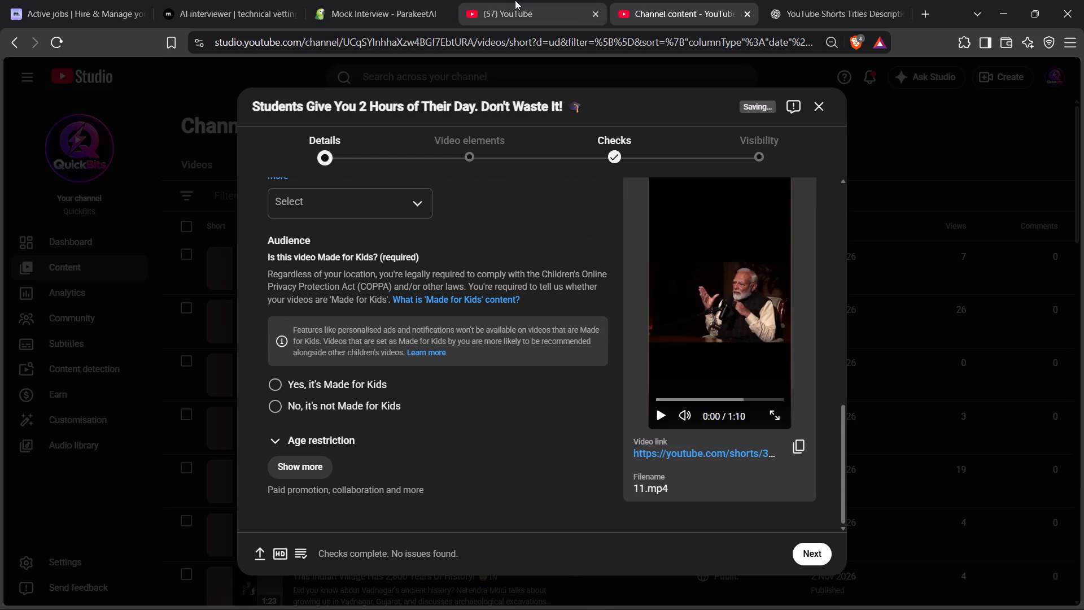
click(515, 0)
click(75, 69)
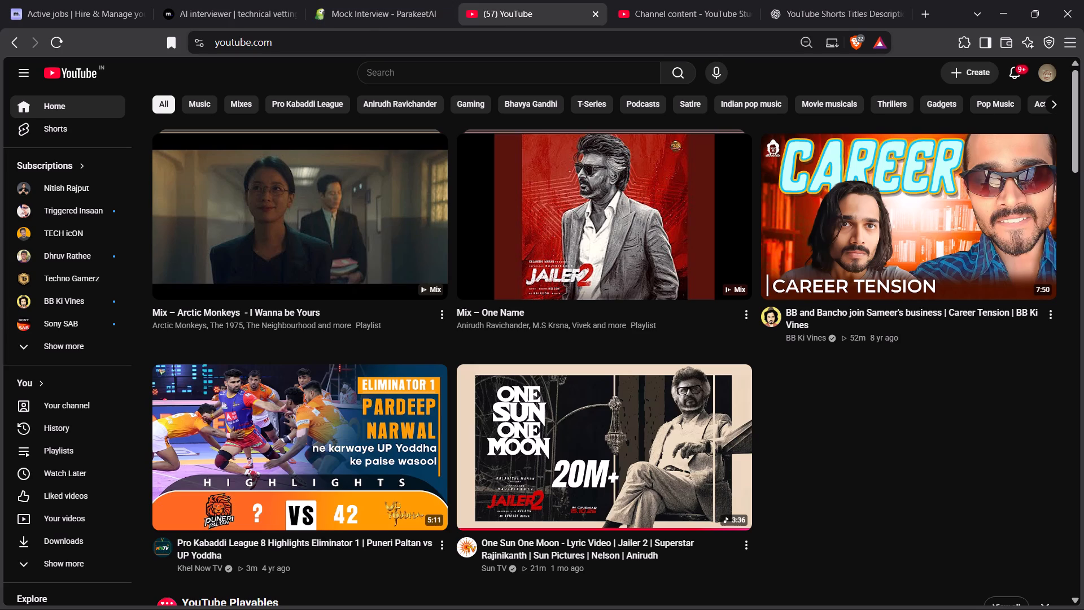
Examine the ParakeetAI upgrade options, including the yearly Unlimited plan, the 15 Credits pack and the Custom plan.
click(368, 6)
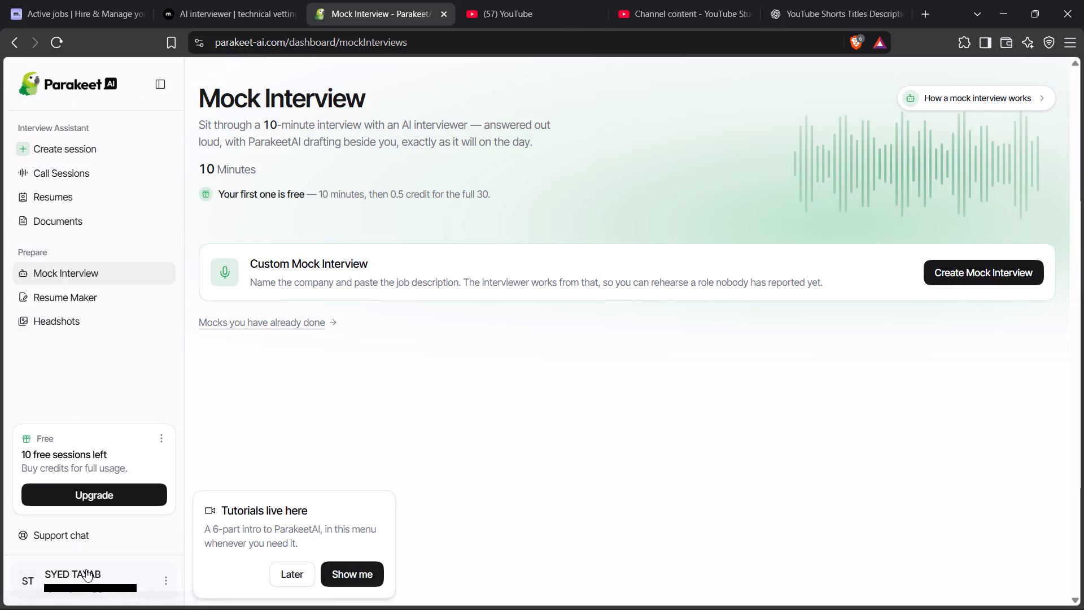
click(81, 496)
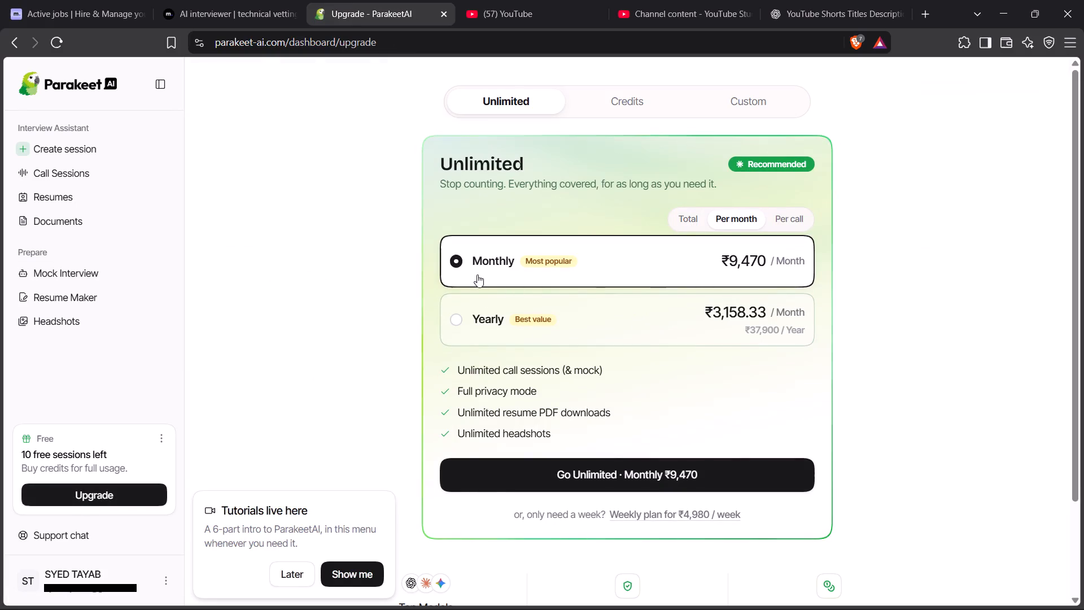
click(470, 320)
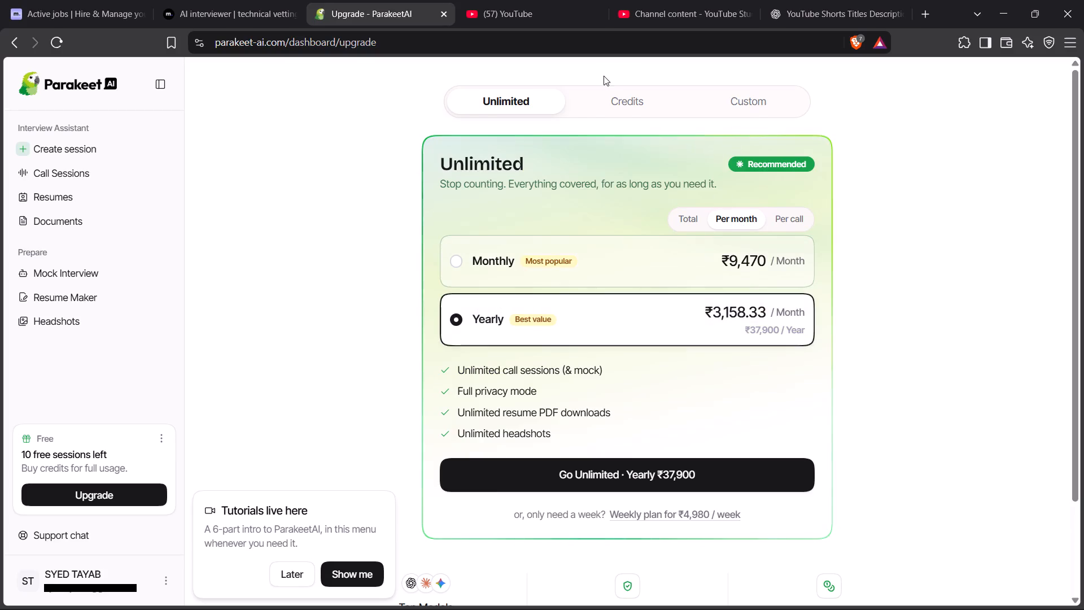
click(620, 104)
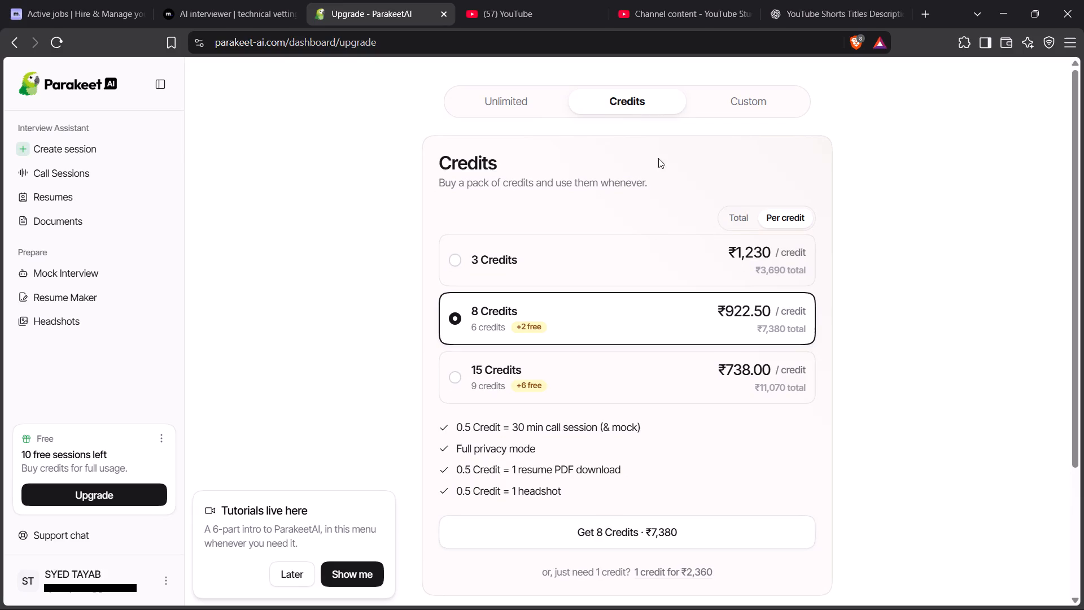
click(583, 377)
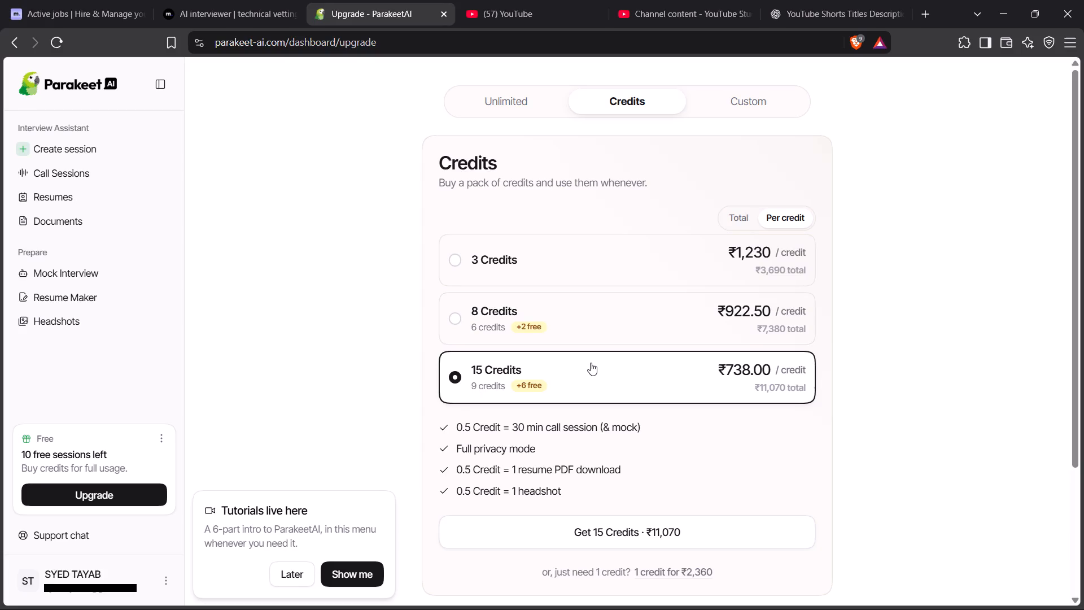
click(737, 100)
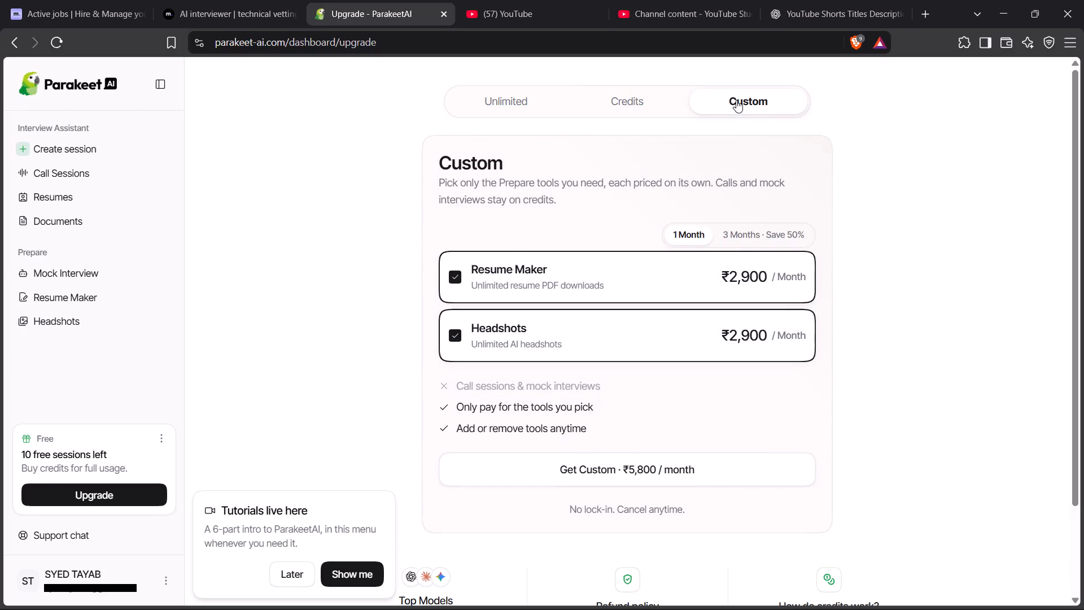
click(272, 259)
click(273, 150)
Dismiss the ParakeetAI tutorials prompt and close the ParakeetAI tab.
click(279, 574)
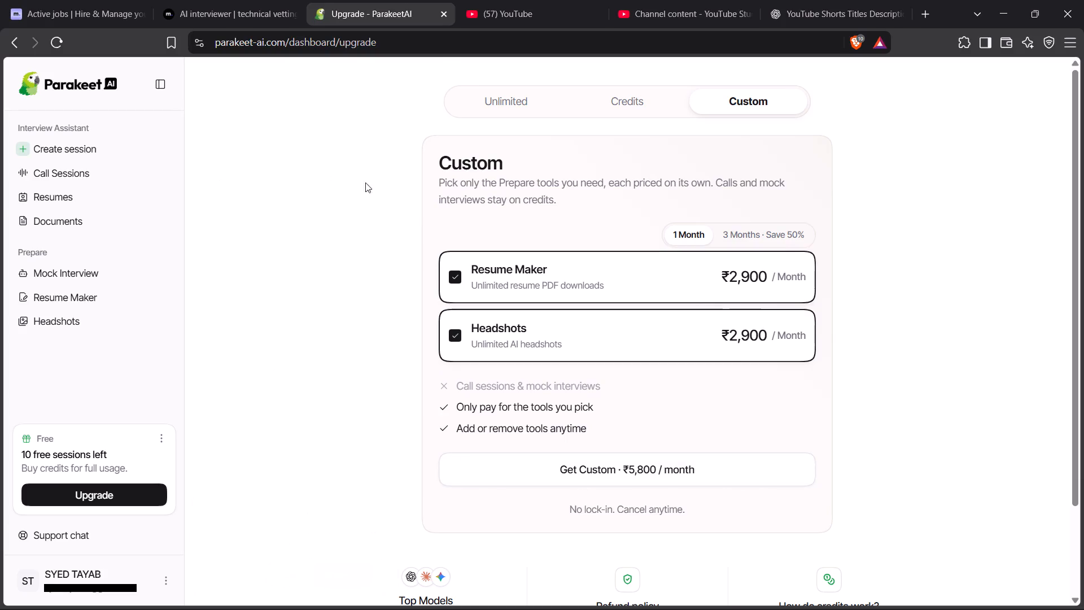
click(441, 12)
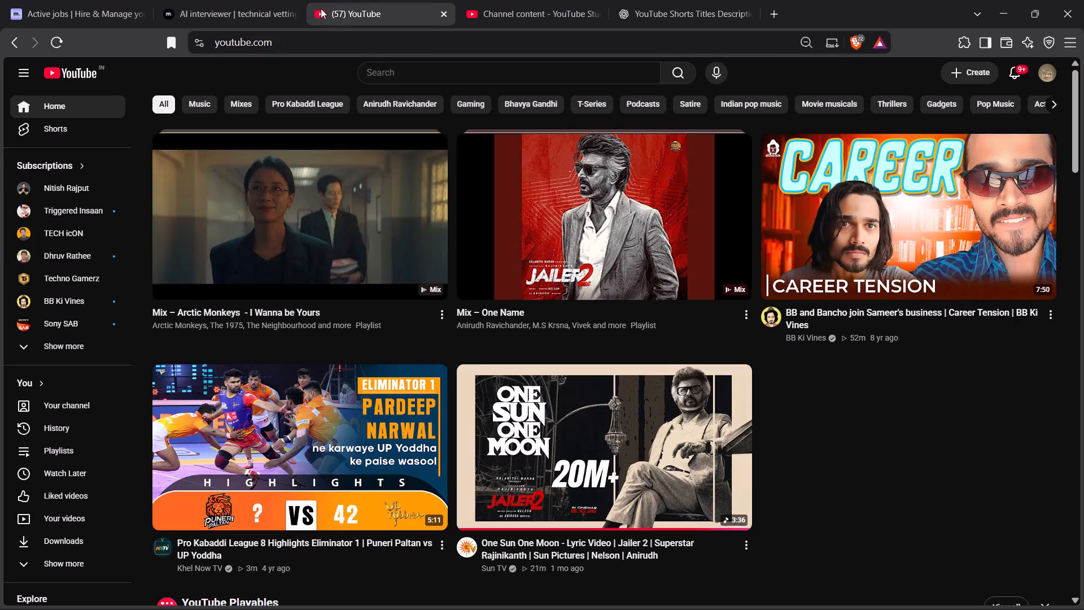
Switch to the micro1 AI interviewer tab.
click(239, 0)
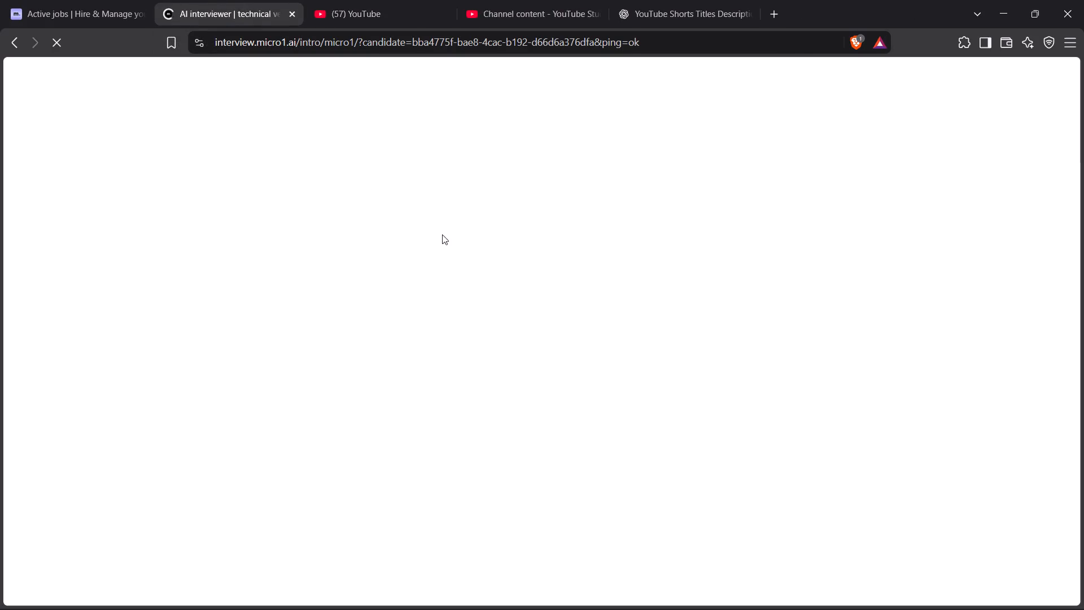
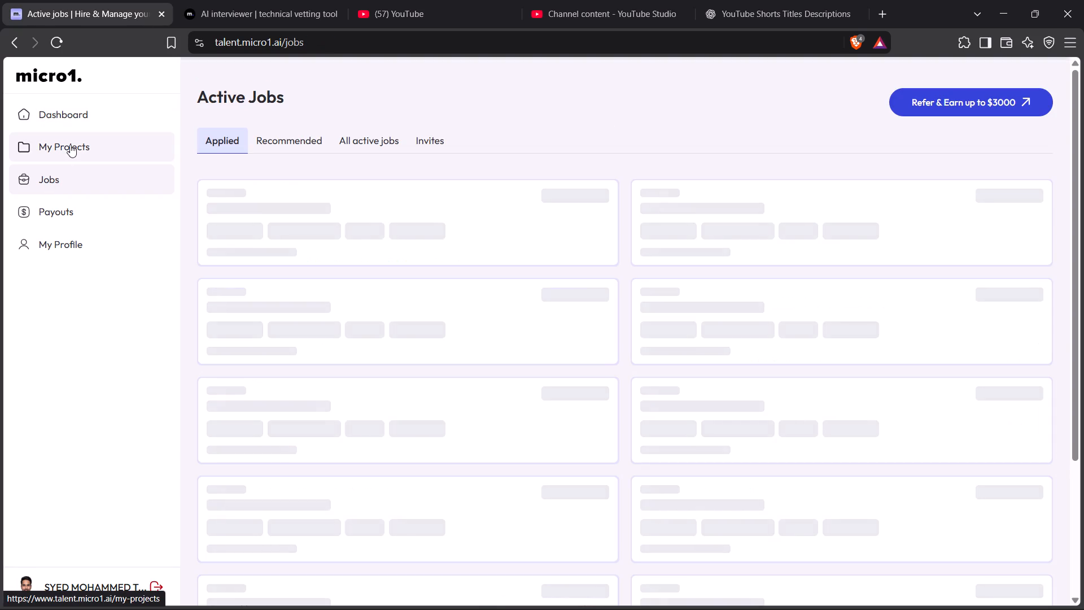
Look through the My Projects and Payouts pages on micro1.
click(70, 145)
click(82, 210)
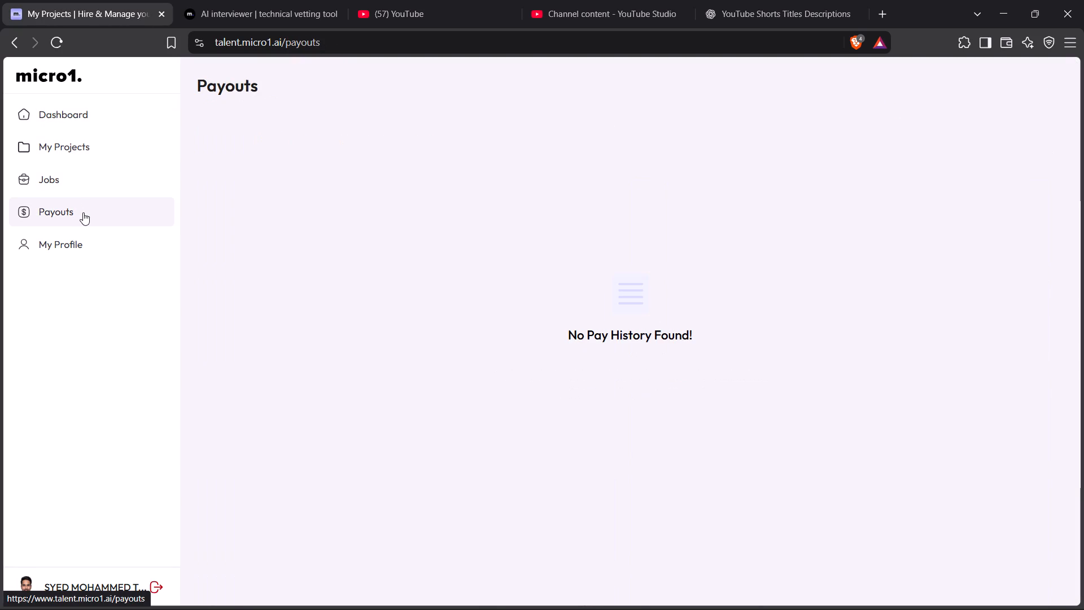
Return to the YouTube Studio upload of clip 11 and mark the Short as not made for kids.
click(387, 1)
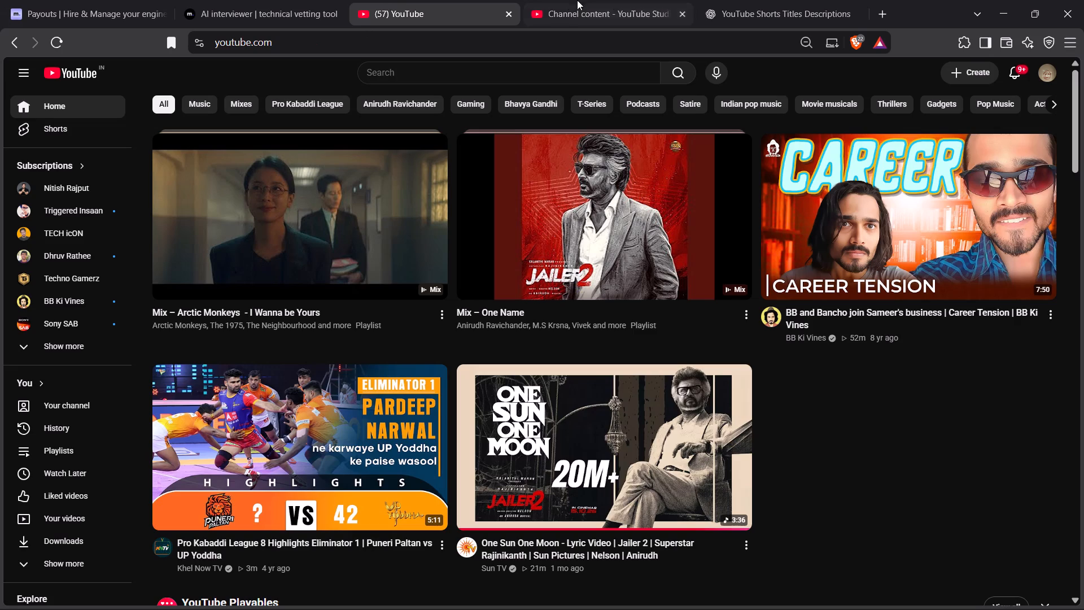
click(627, 0)
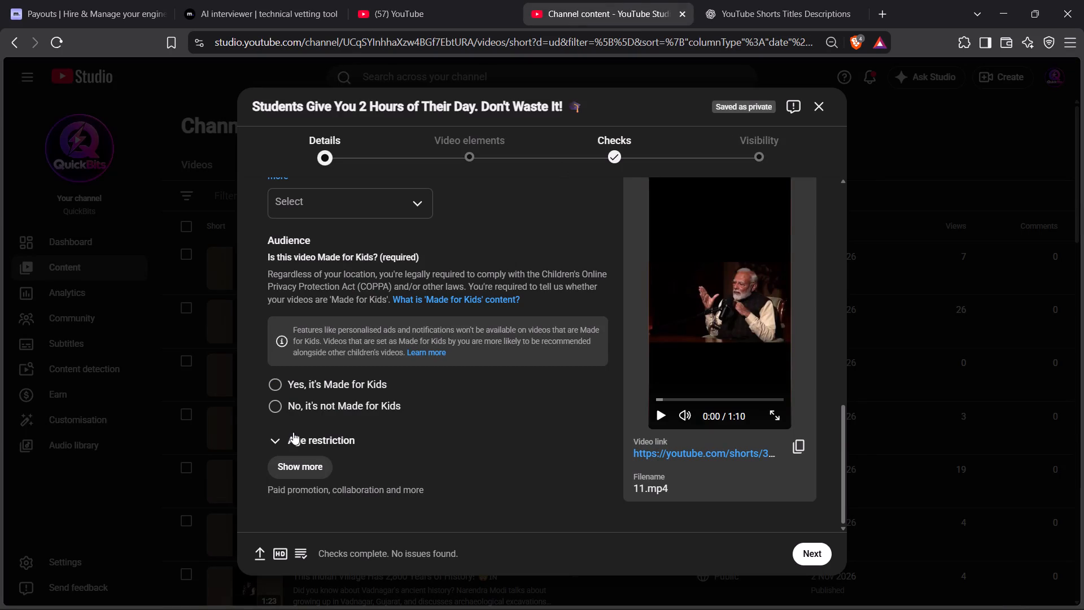
click(269, 406)
scroll(454, 416, up, 5)
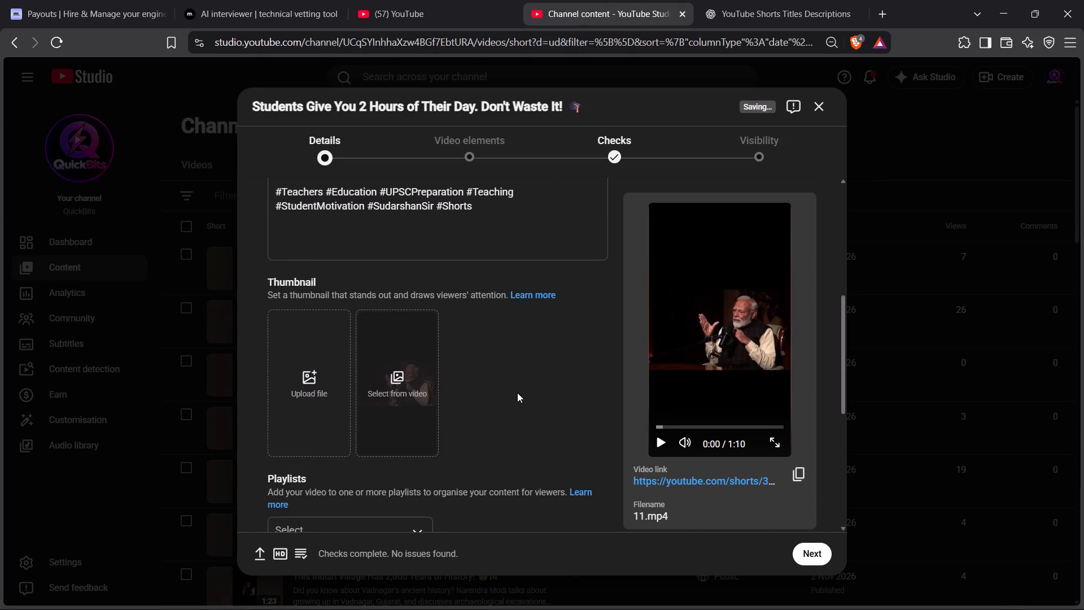
scroll(517, 393, up, 6)
Proceed past video elements and checks, publish the clip 11 Short as Public, and dismiss the sharing dialog.
click(816, 557)
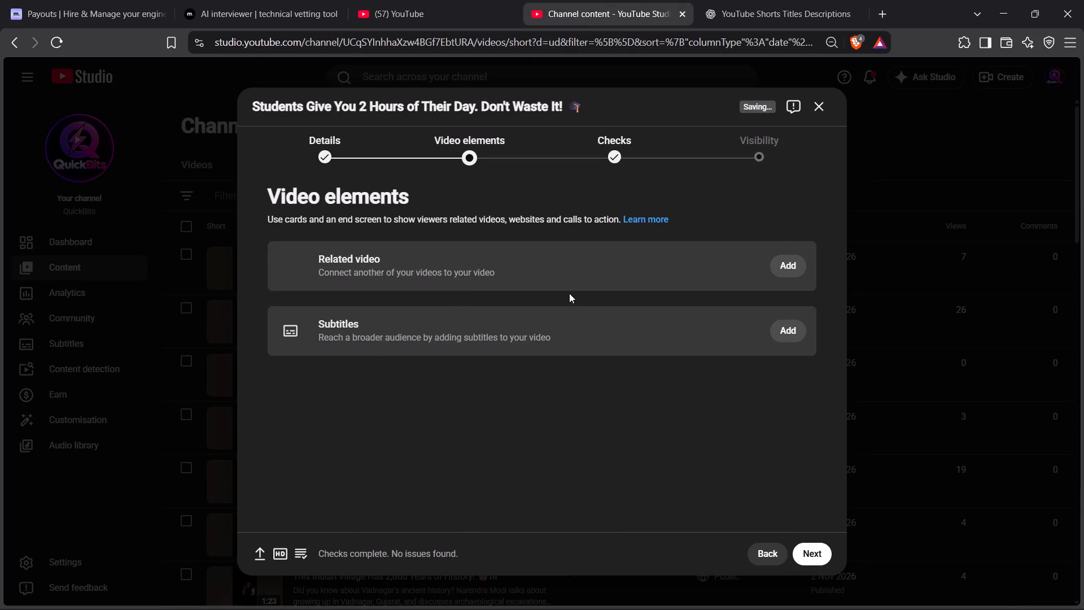
click(814, 550)
click(814, 550)
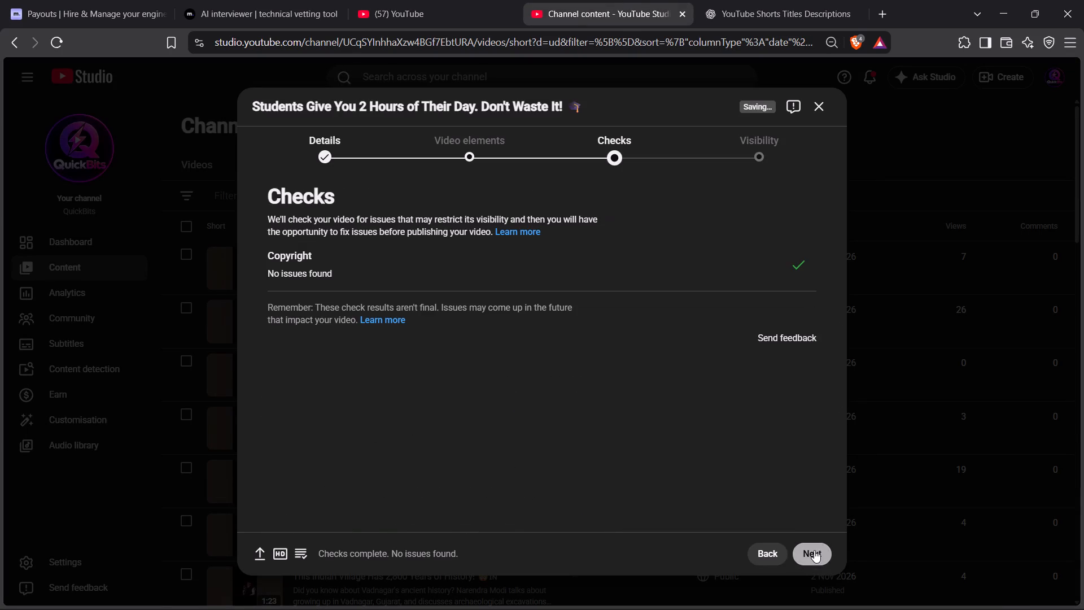
click(311, 360)
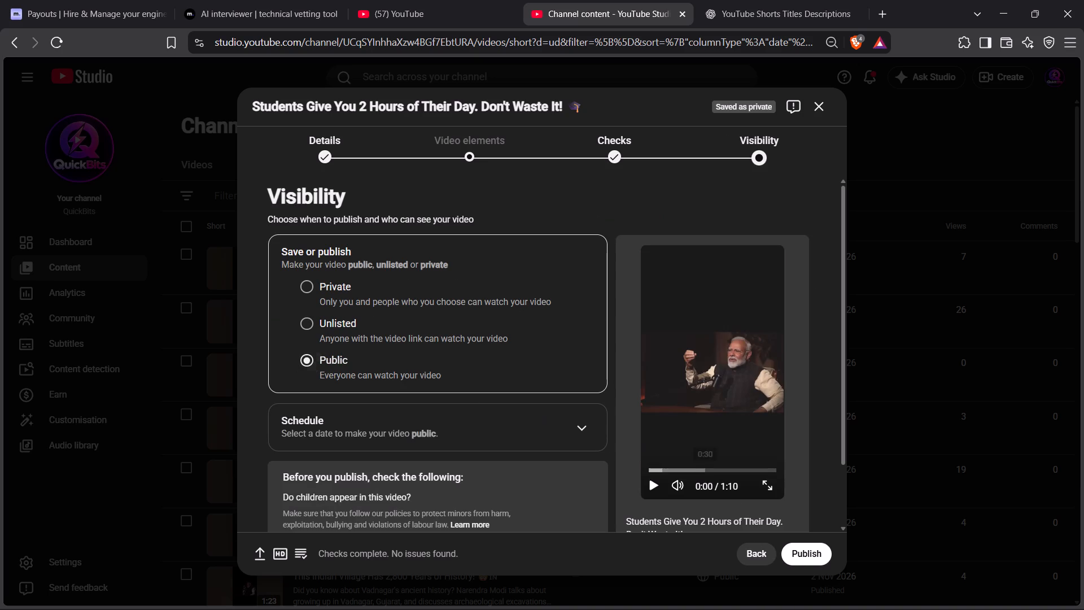
click(802, 556)
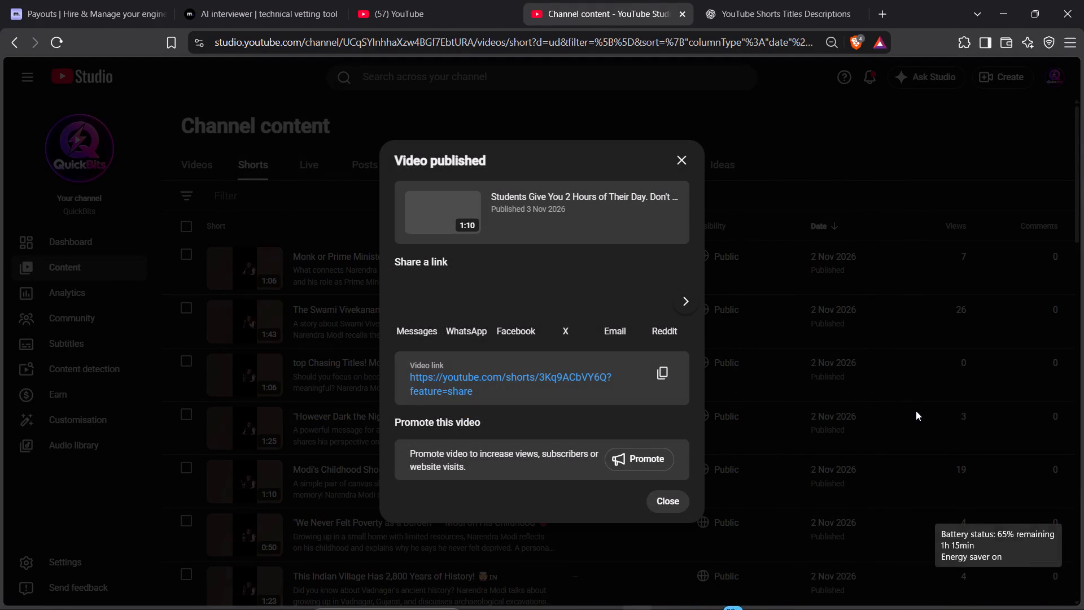
click(669, 503)
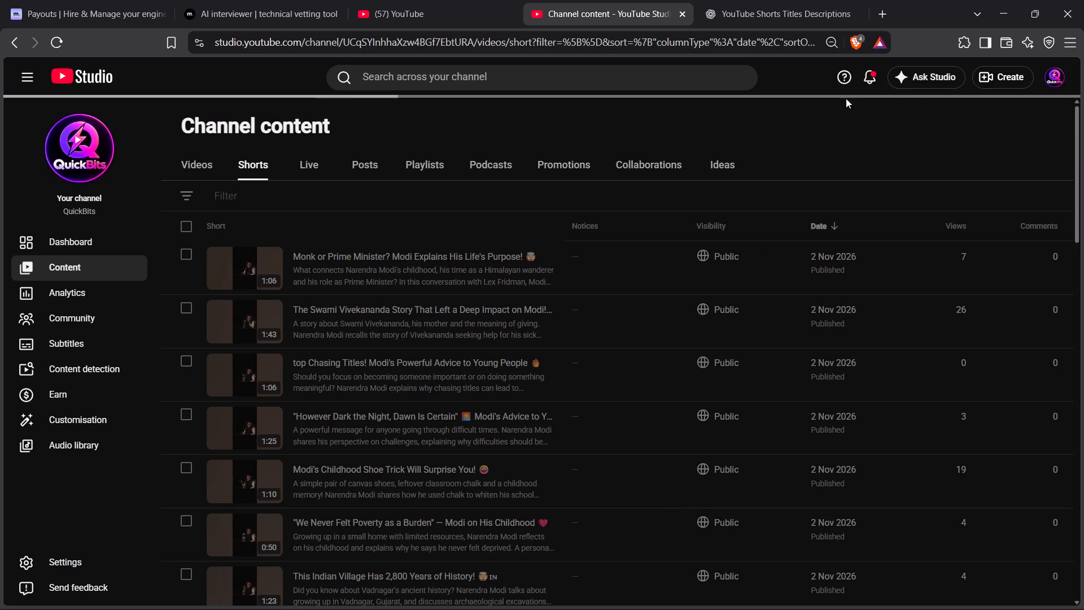
click(995, 80)
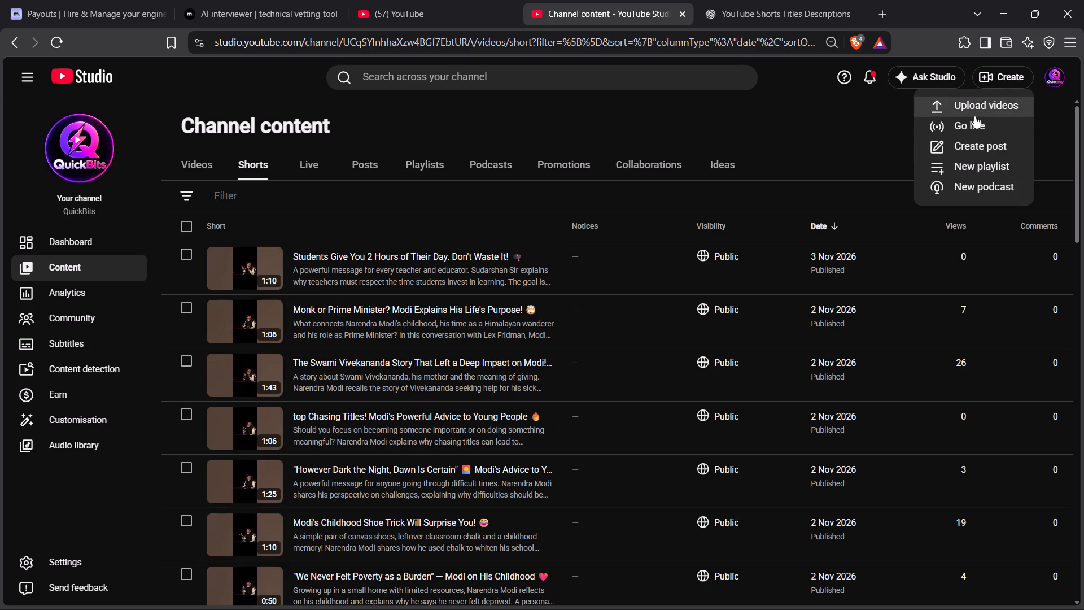
click(969, 102)
click(565, 403)
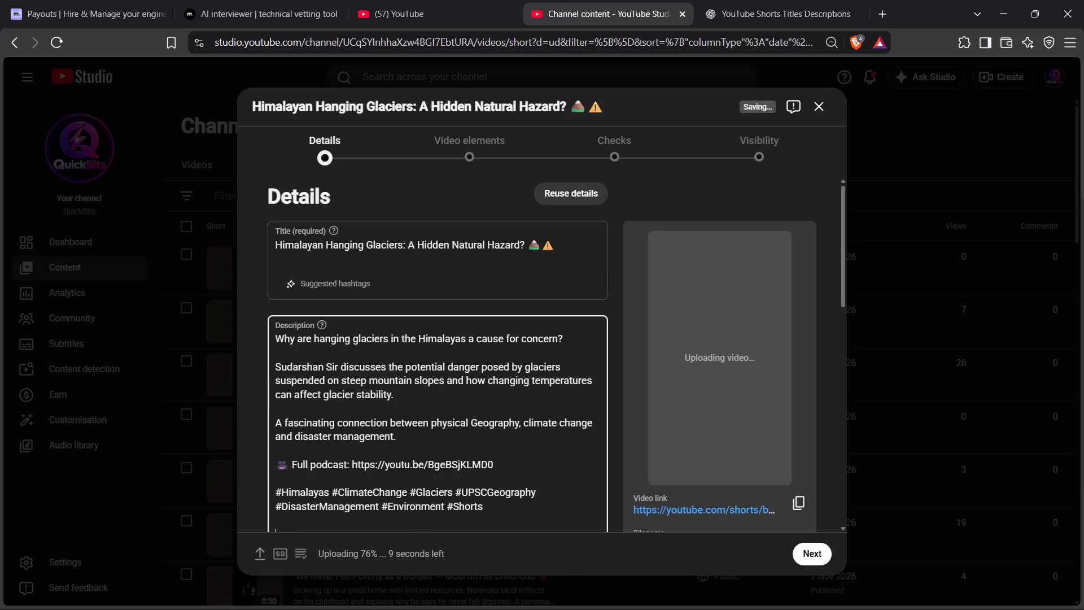
drag(274, 464, 282, 465)
click(272, 468)
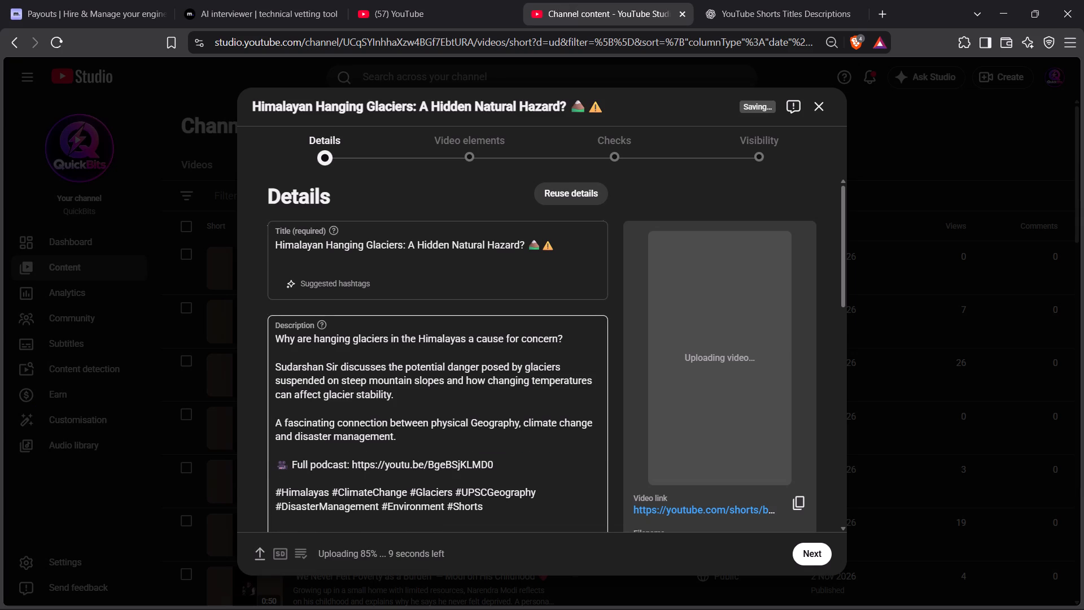
drag(278, 463, 521, 464)
key(super+v)
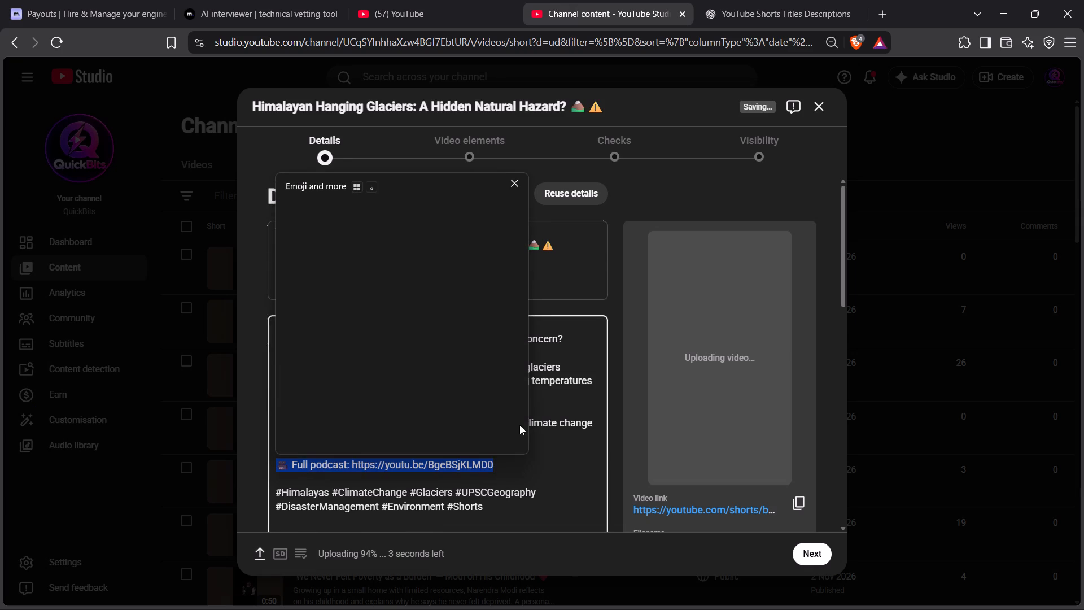
scroll(405, 315, down, 10)
scroll(405, 315, up, 1)
scroll(405, 315, down, 1)
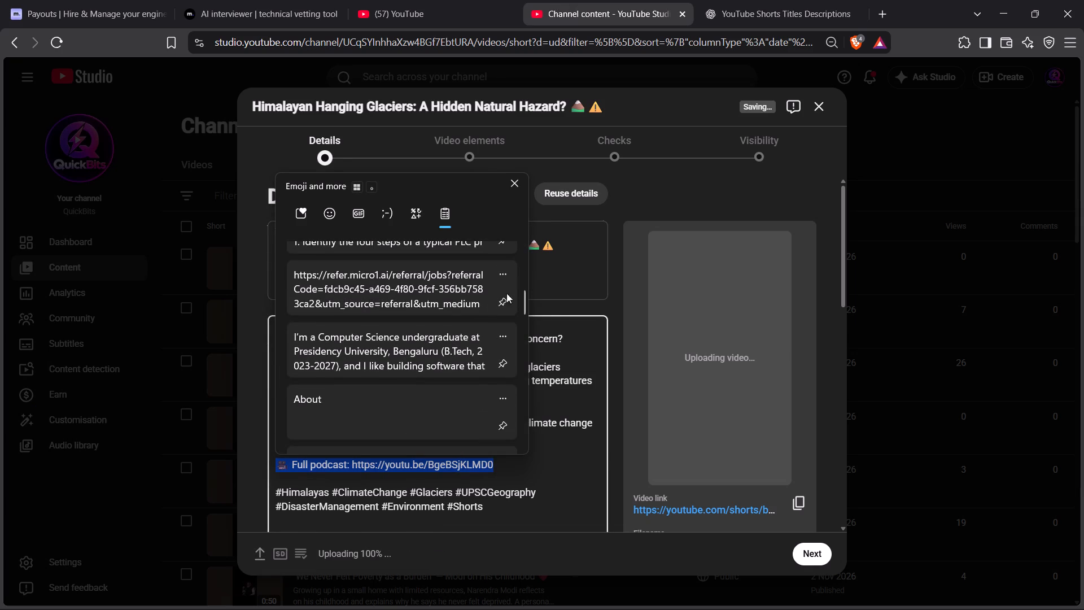
drag(525, 295, 529, 459)
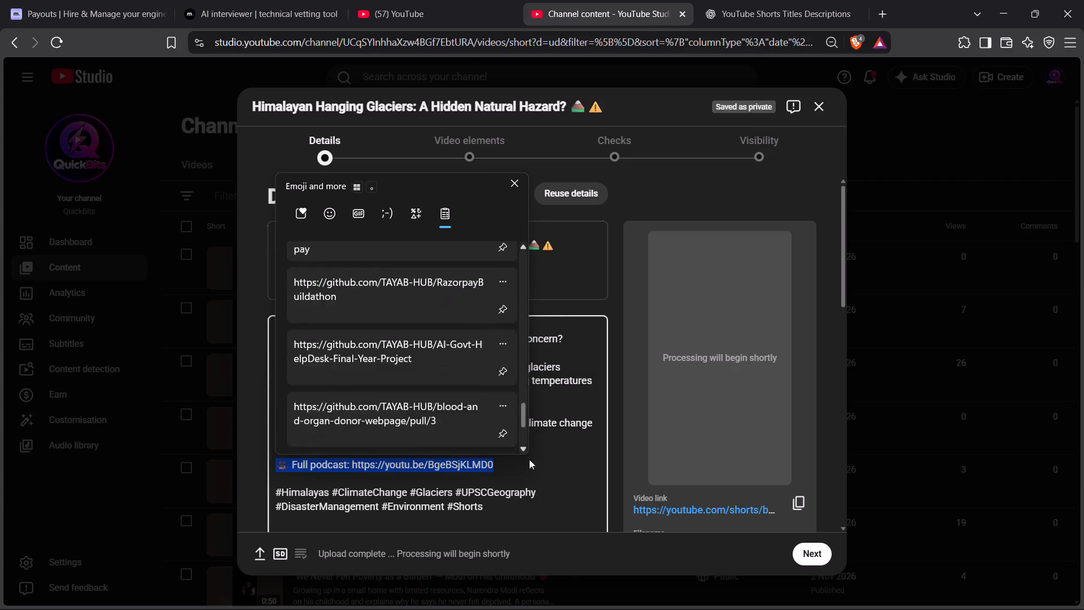
drag(529, 459, 529, 474)
click(407, 413)
key(ctrl+v)
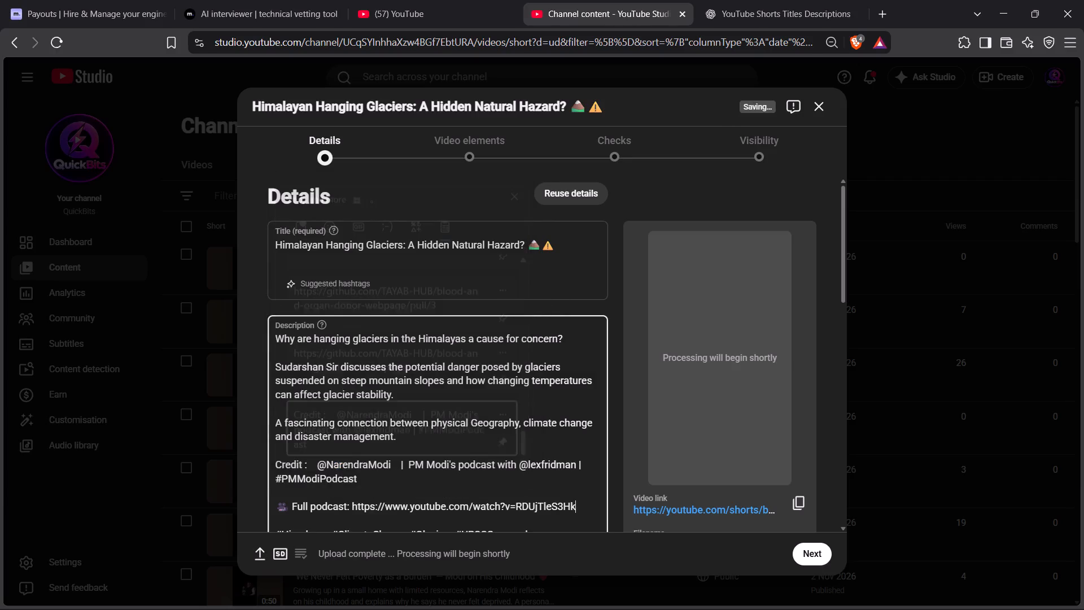
scroll(406, 413, down, 2)
click(327, 321)
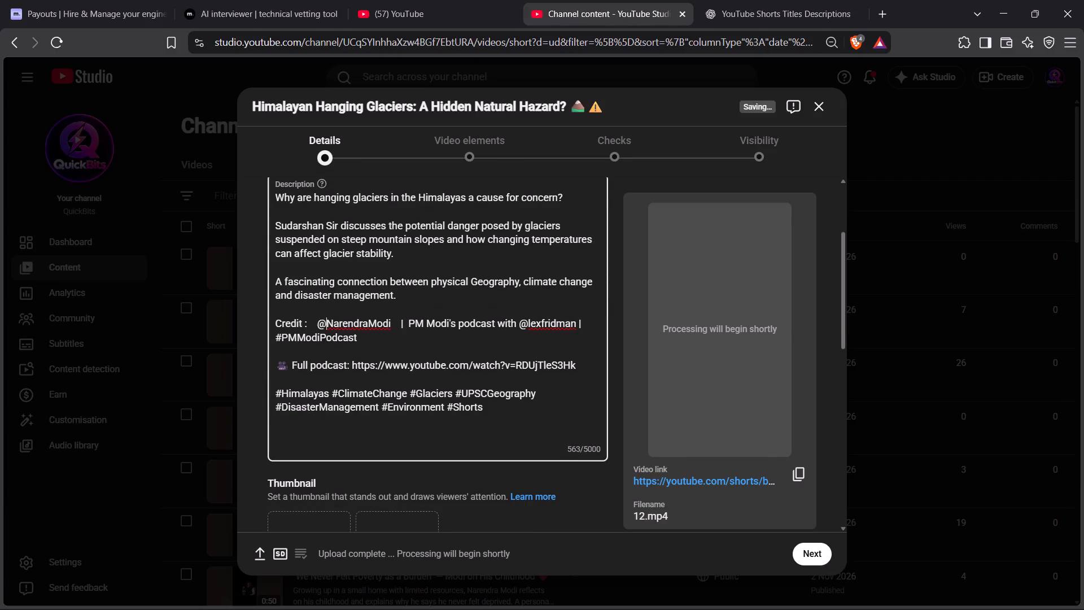
key(BackSpace)
key(shift+at)
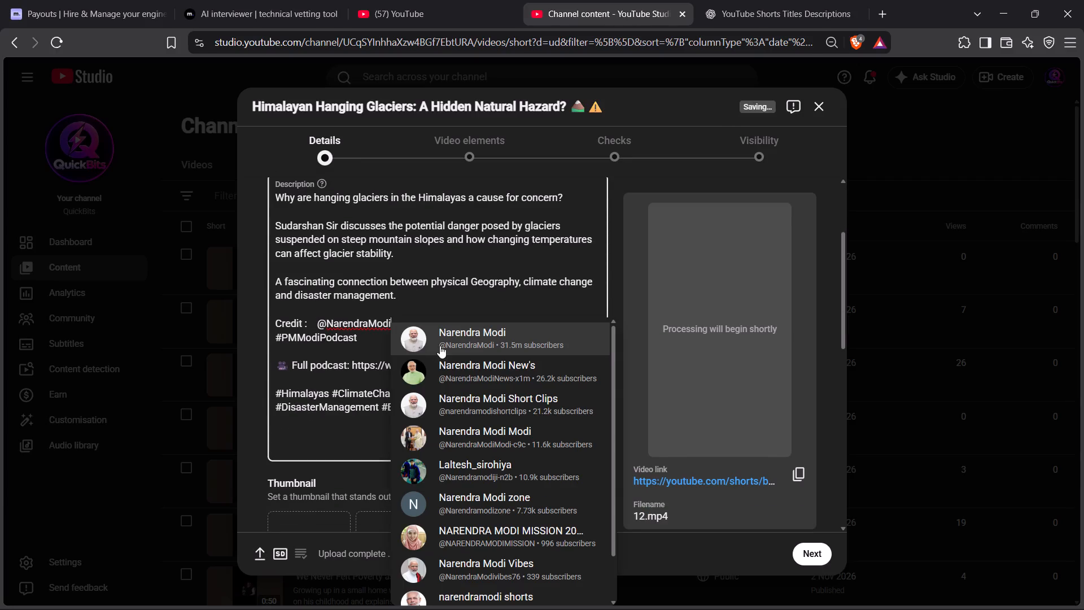
click(440, 346)
Mark the clip 12 Short as not made for kids.
scroll(416, 372, down, 5)
scroll(303, 379, down, 4)
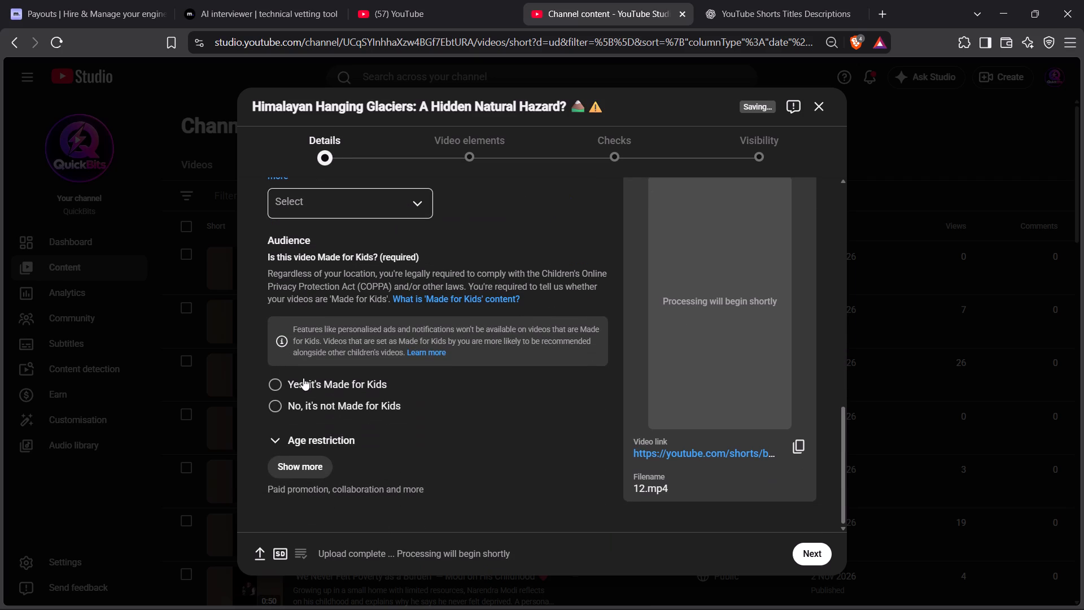
click(308, 406)
Schedule the clip 12 Short to go public on 4 Nov 2026 at 19:00, using the (GMT+0530) Local Time zone.
click(816, 551)
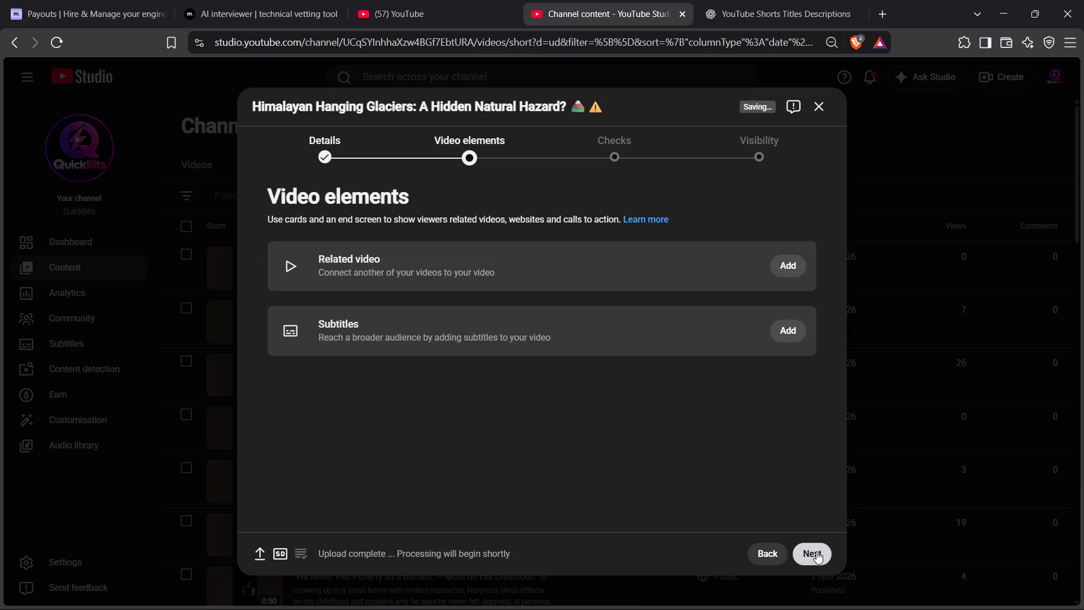
click(816, 551)
click(816, 551)
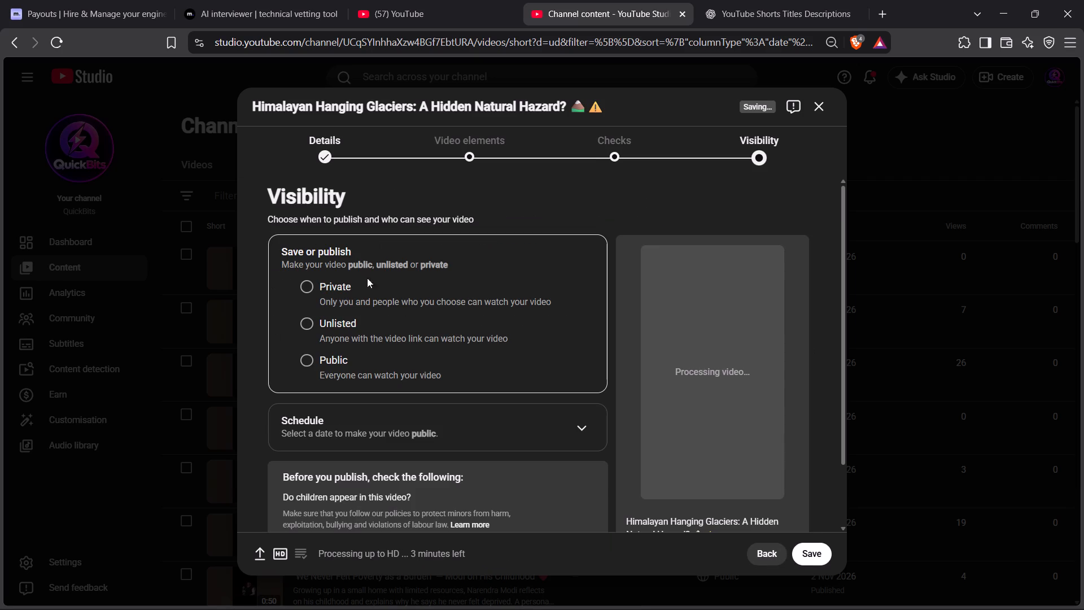
click(309, 360)
click(367, 415)
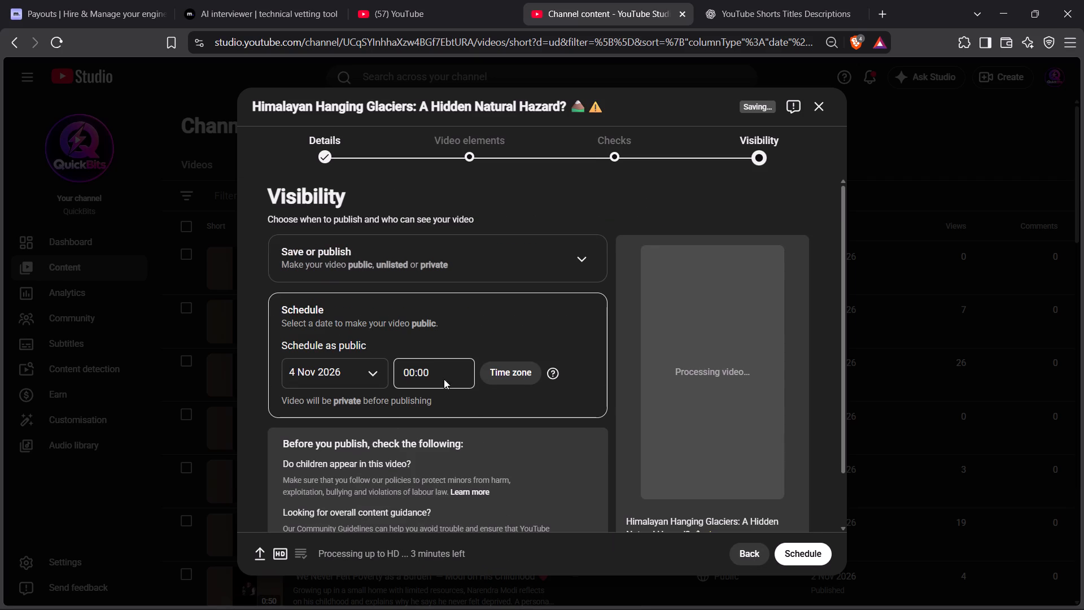
click(414, 369)
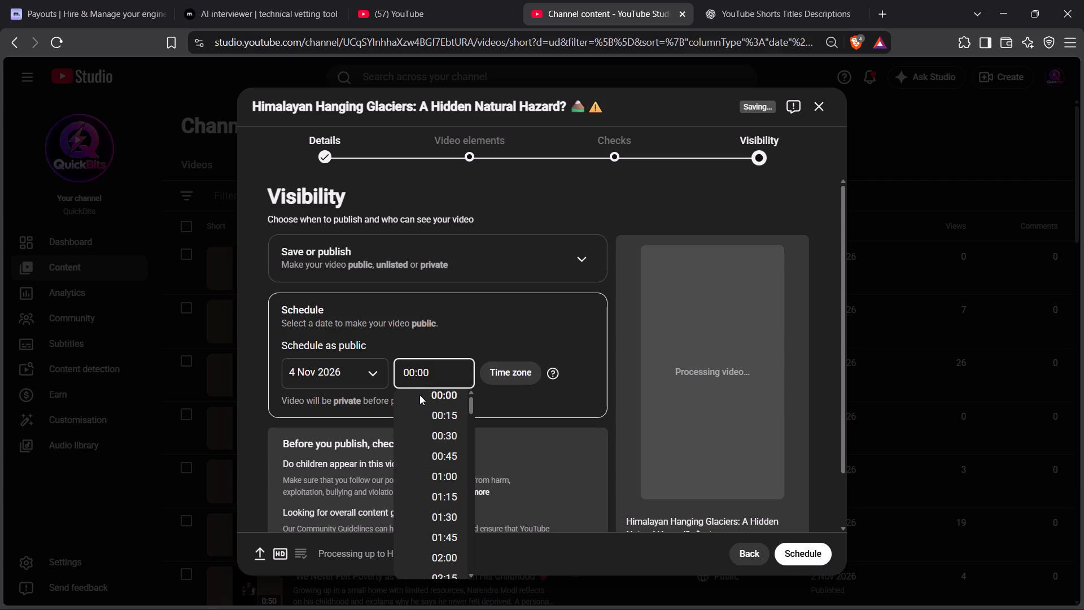
key(BackSpace)
key(BackSpace)
text(19)
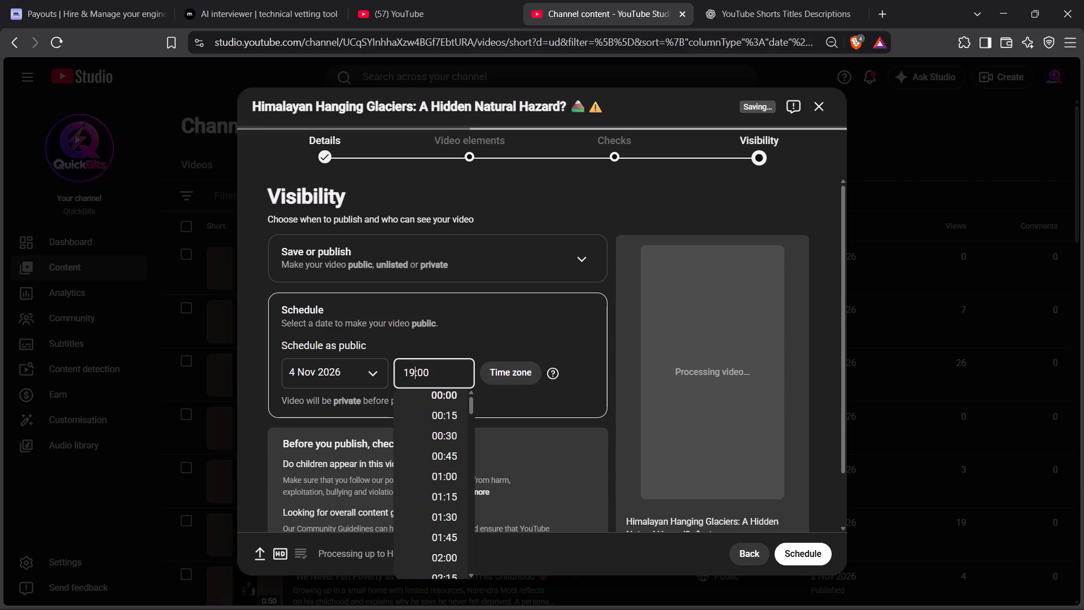
click(519, 368)
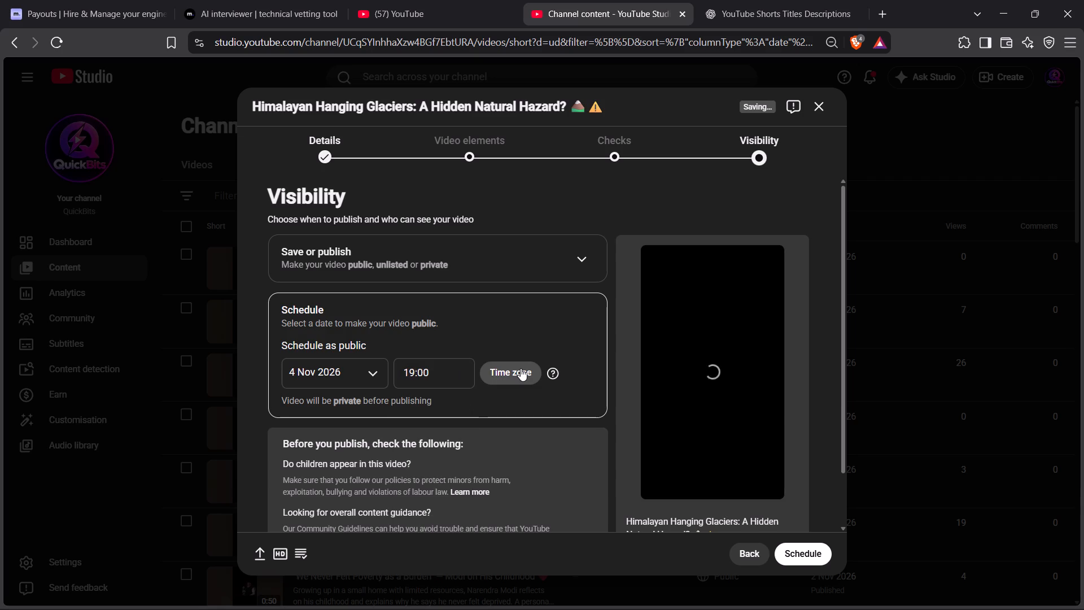
click(521, 368)
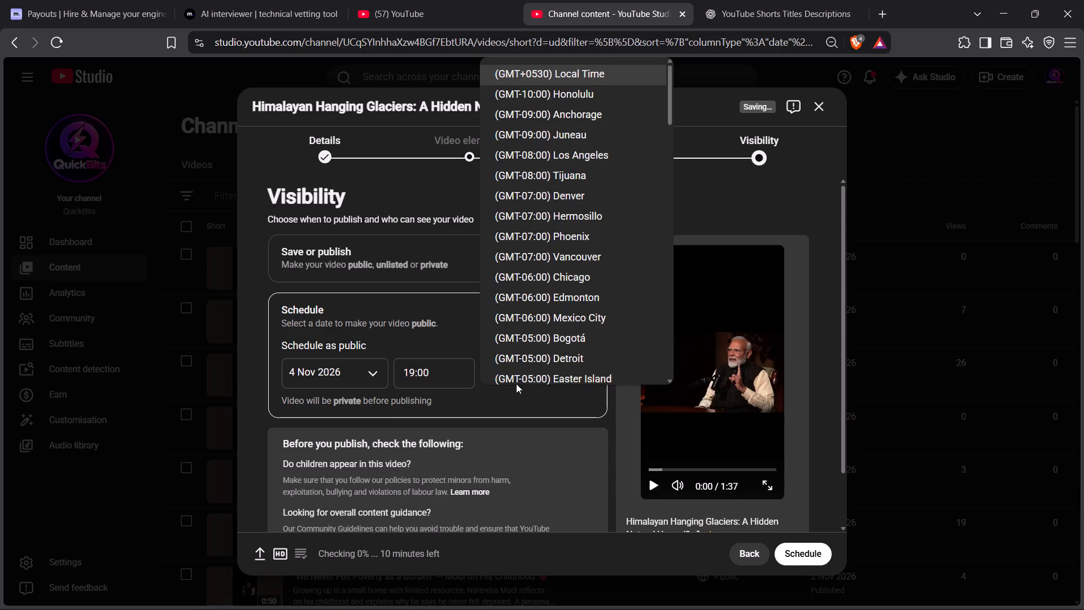
click(572, 68)
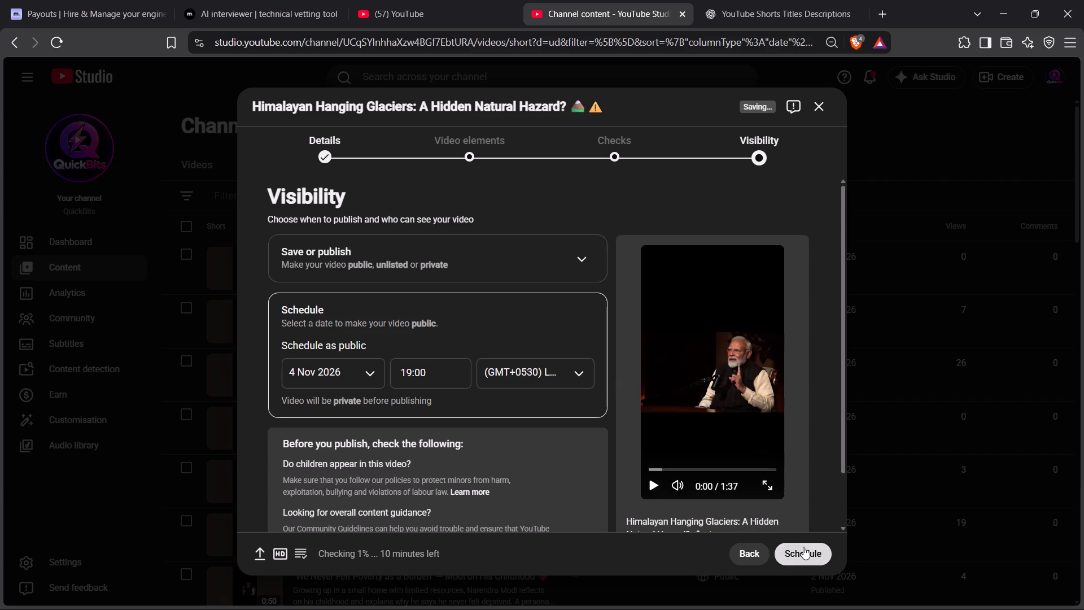
click(803, 547)
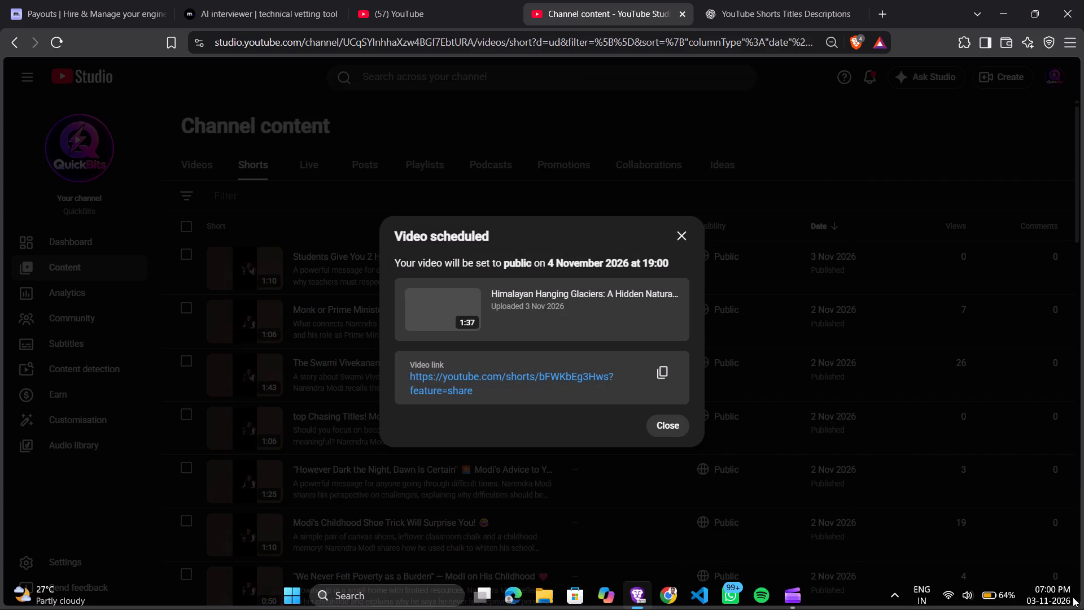
click(668, 428)
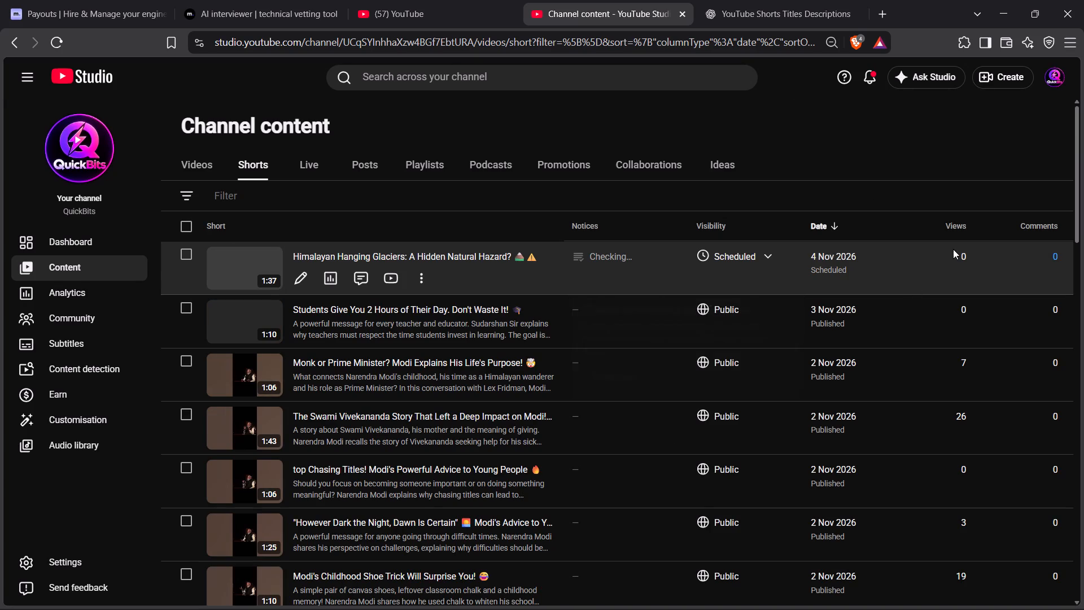
Reschedule the Himalayan Hanging Glaciers Short to 3 Nov 2026 at 19:02 in the (GMT+0530) Local Time zone.
click(767, 254)
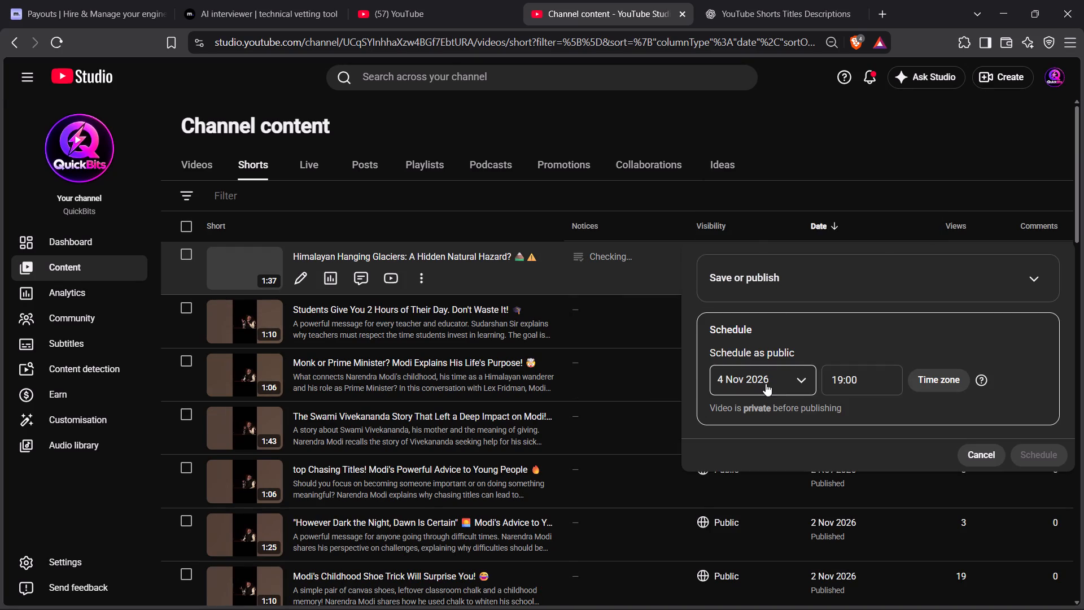
click(766, 384)
click(745, 224)
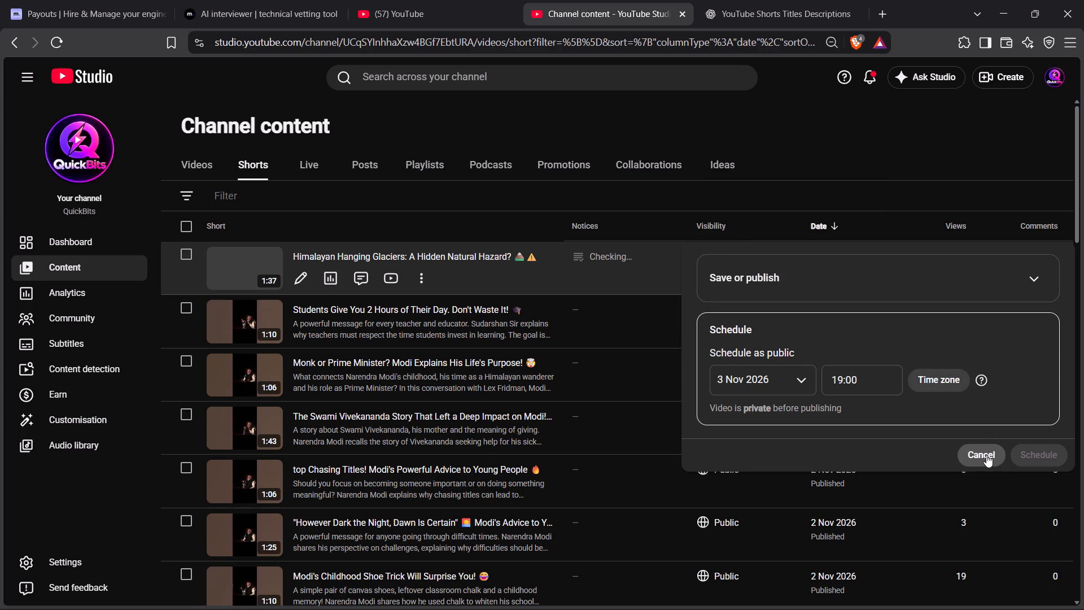
click(867, 377)
key(BackSpace)
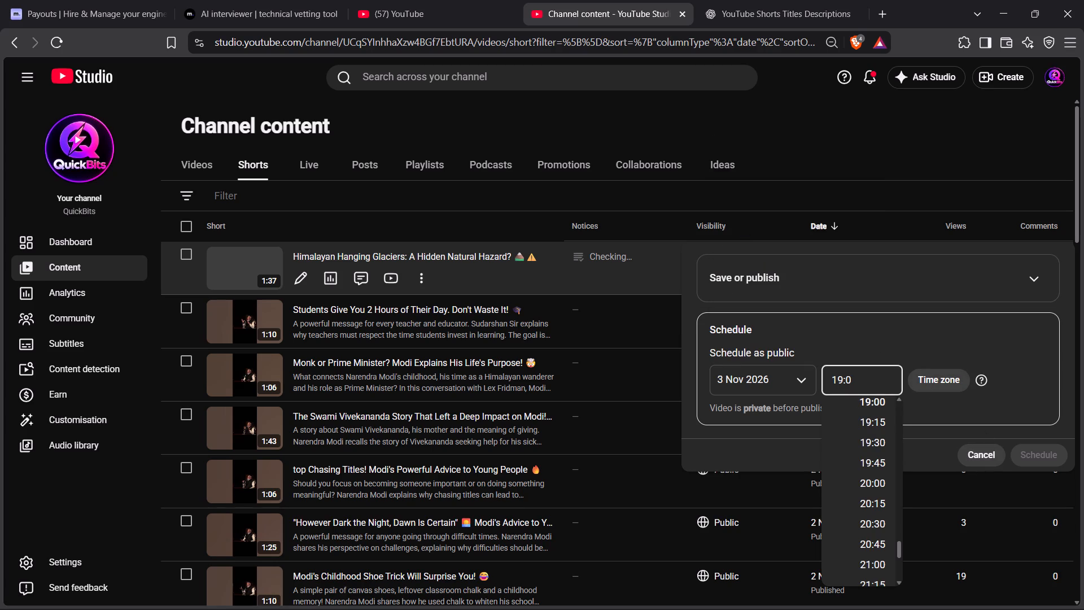
key(1)
key(BackSpace)
key(2)
click(941, 383)
click(941, 382)
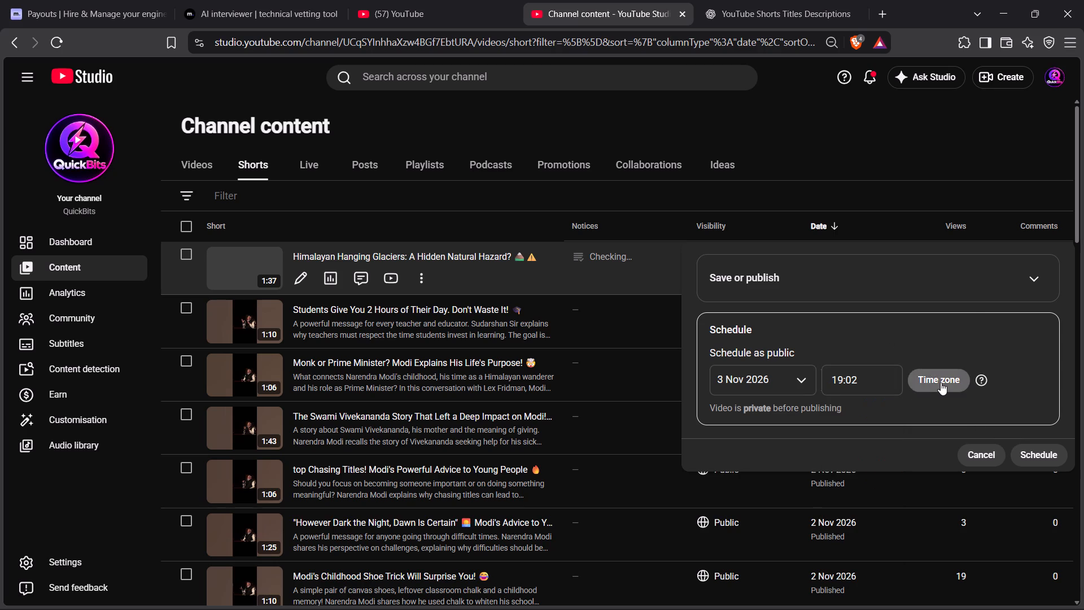
click(862, 68)
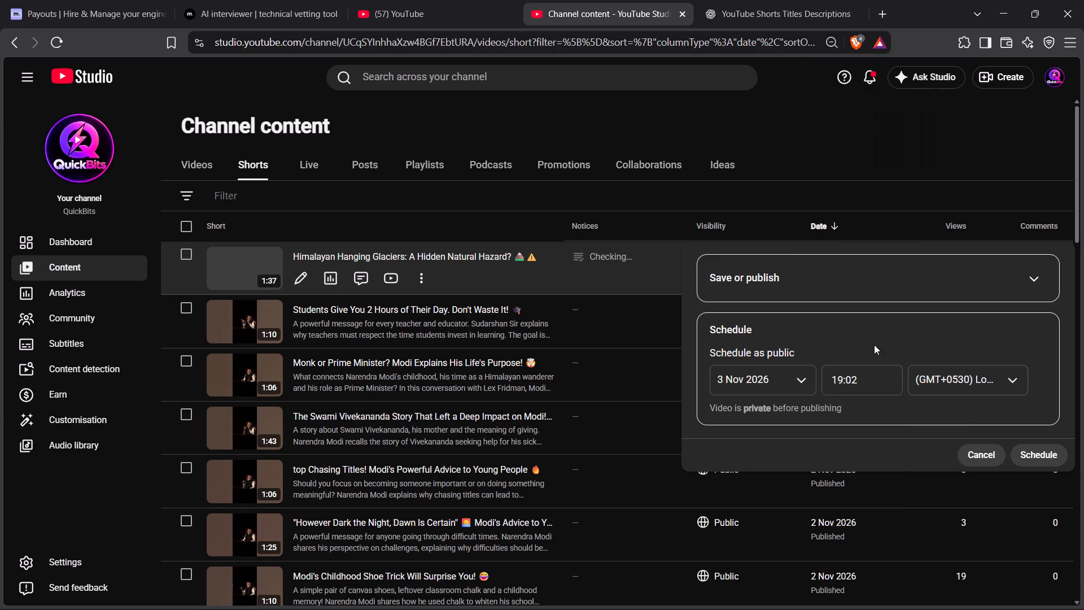
click(1047, 450)
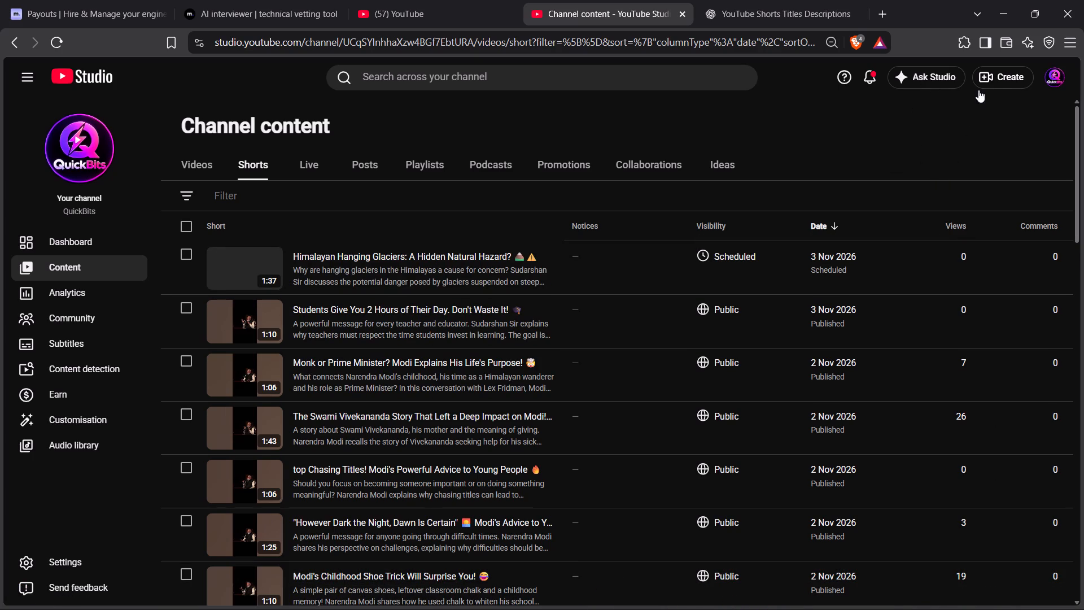
click(1016, 76)
click(980, 110)
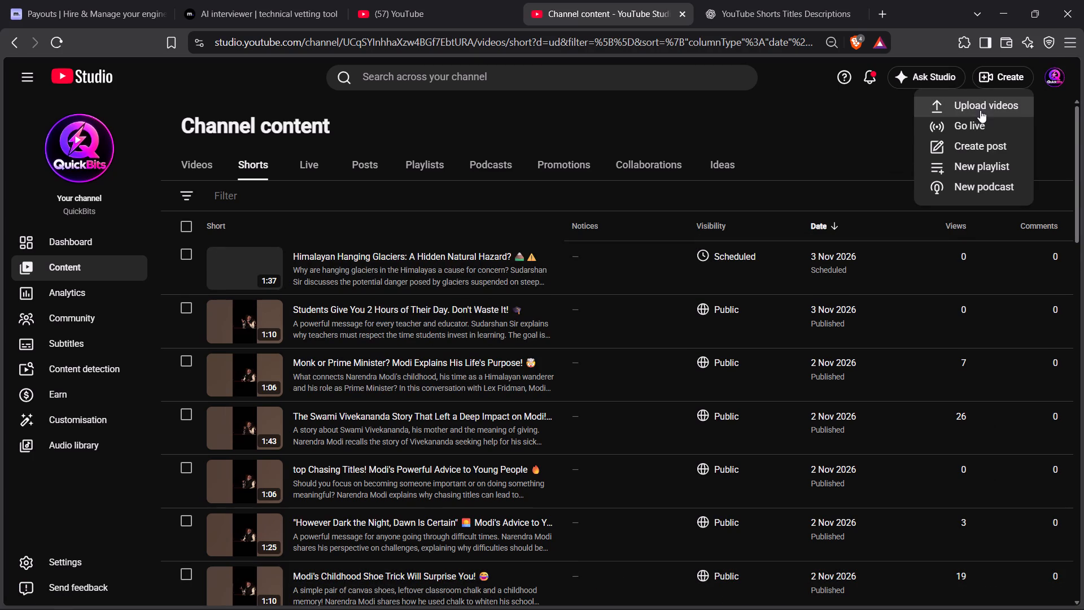
click(549, 404)
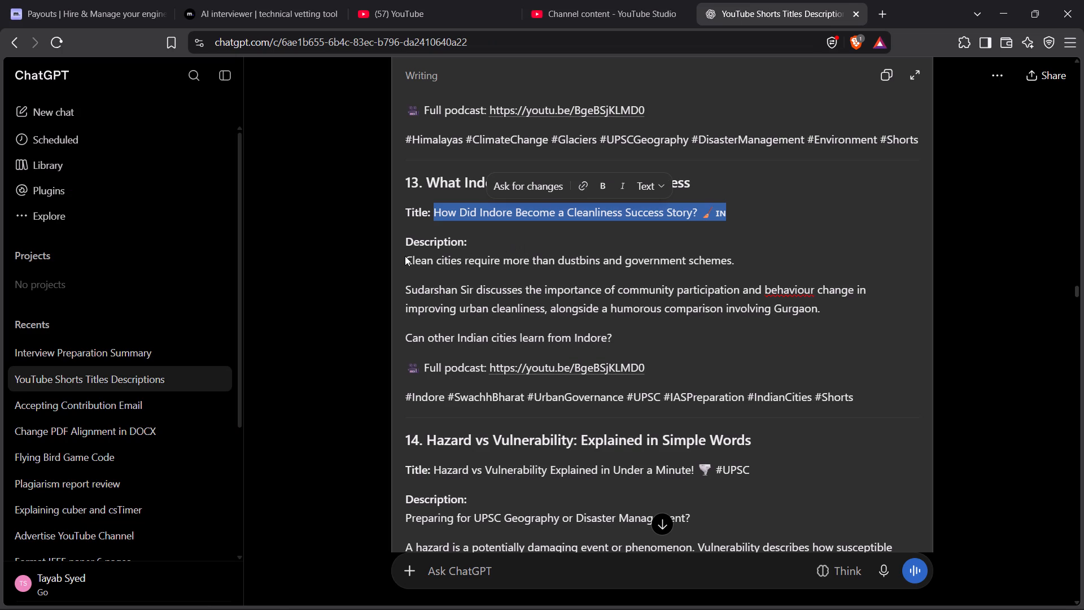
drag(405, 256, 428, 269)
drag(407, 259, 560, 355)
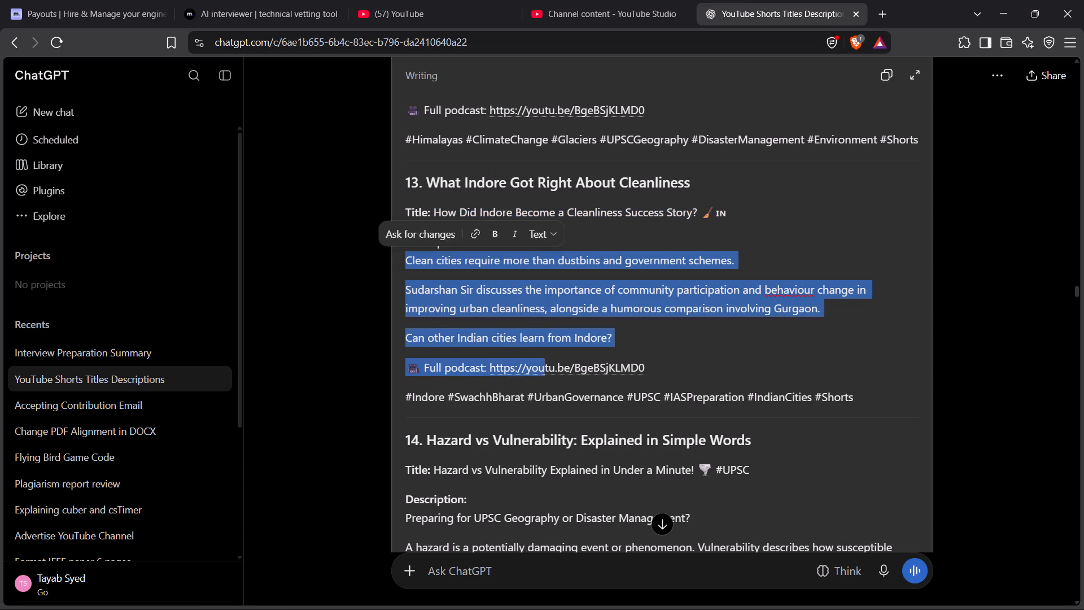
drag(560, 355, 855, 417)
key(ctrl+c)
click(614, 0)
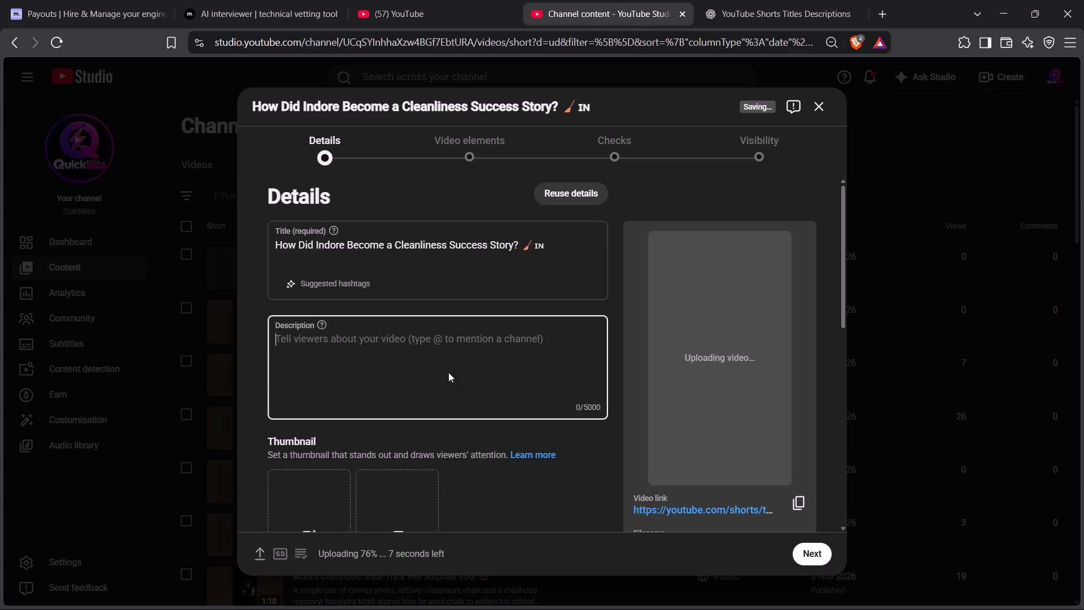
click(334, 363)
key(ctrl+v)
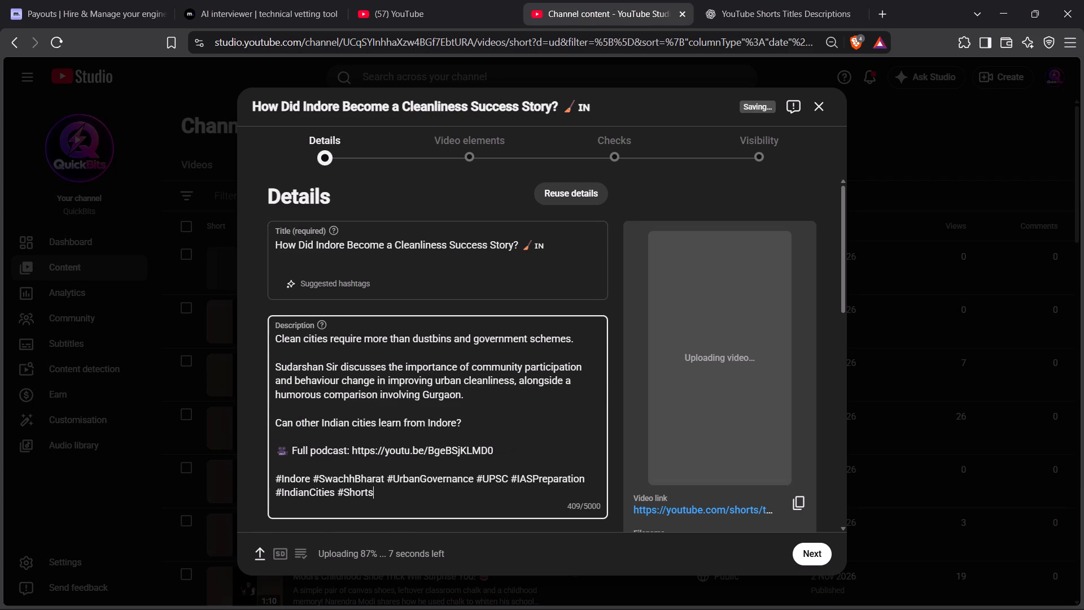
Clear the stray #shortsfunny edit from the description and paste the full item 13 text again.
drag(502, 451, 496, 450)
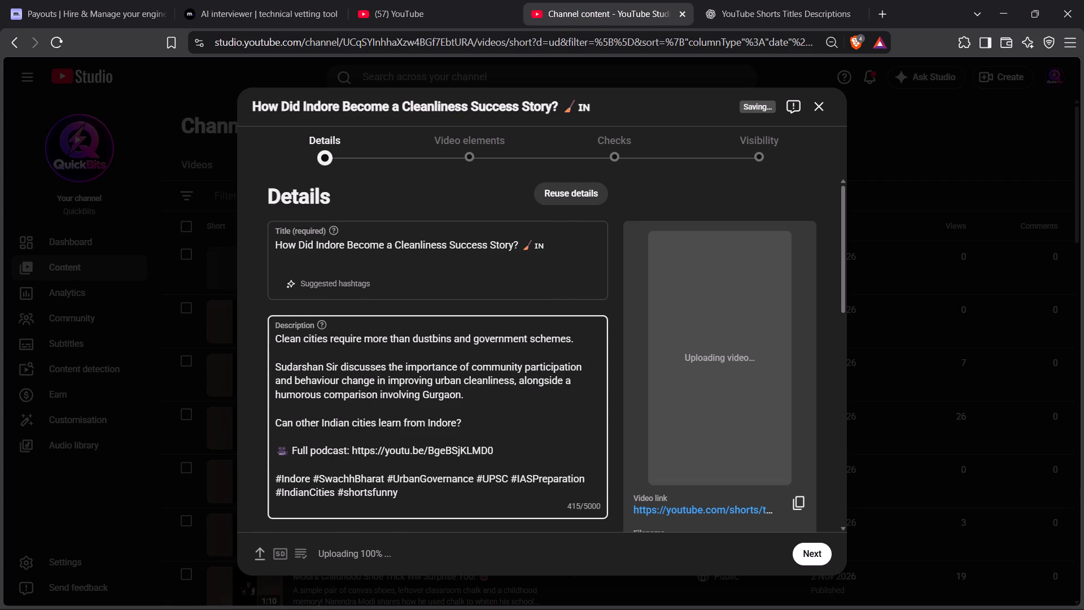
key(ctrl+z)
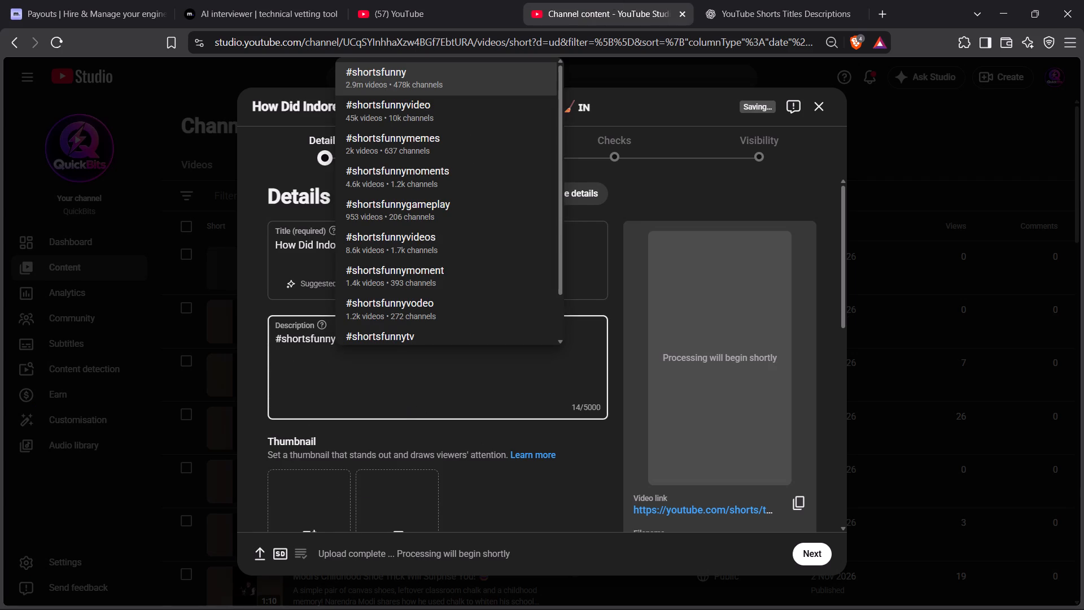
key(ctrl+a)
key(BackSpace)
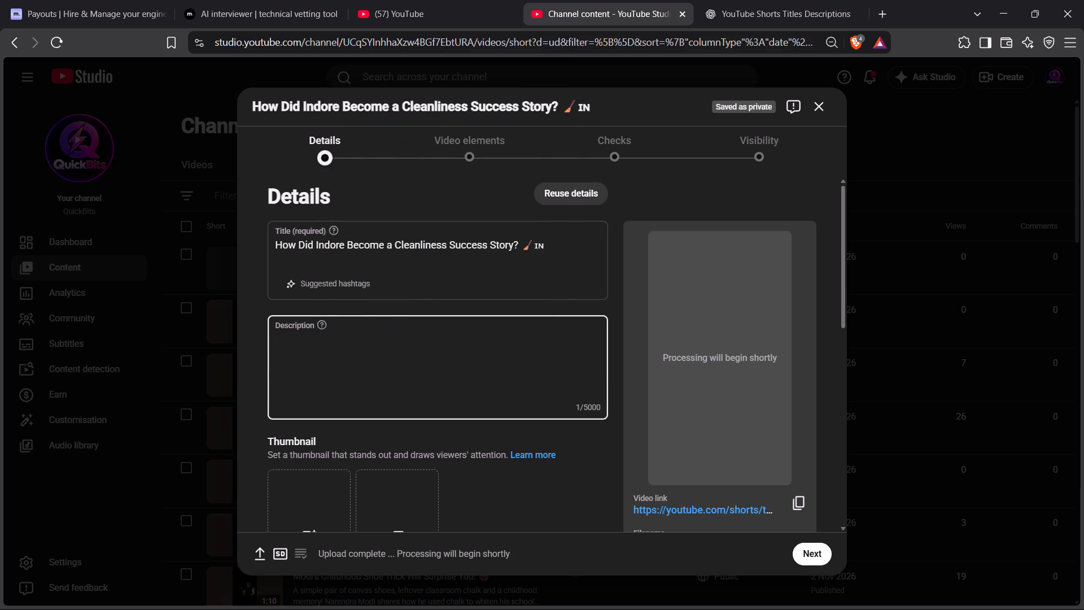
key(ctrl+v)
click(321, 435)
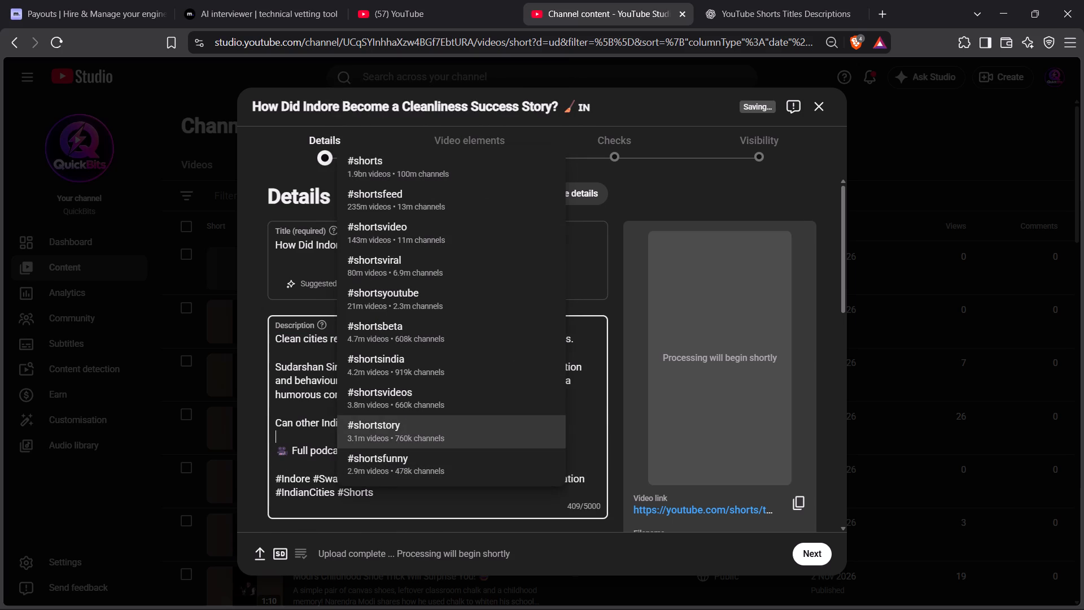
drag(500, 452, 283, 448)
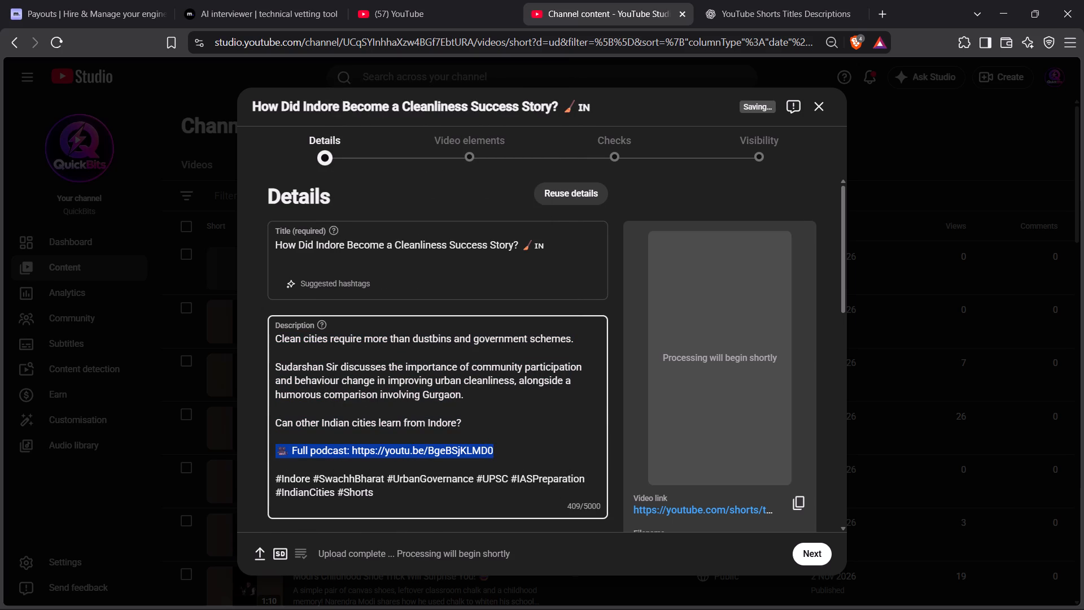
drag(283, 448, 276, 449)
key(super+v)
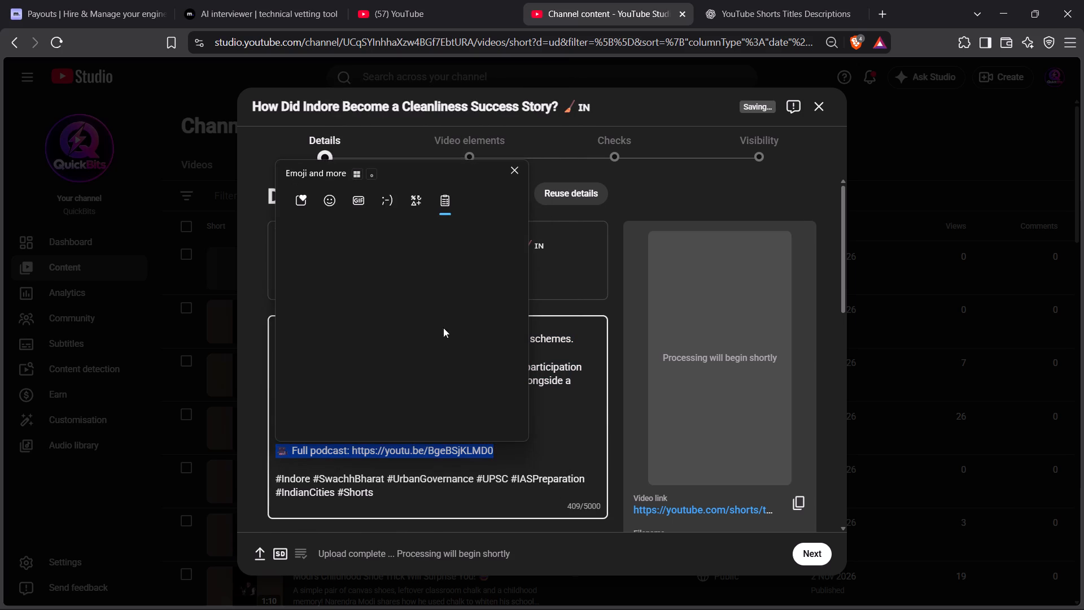
drag(526, 250, 521, 436)
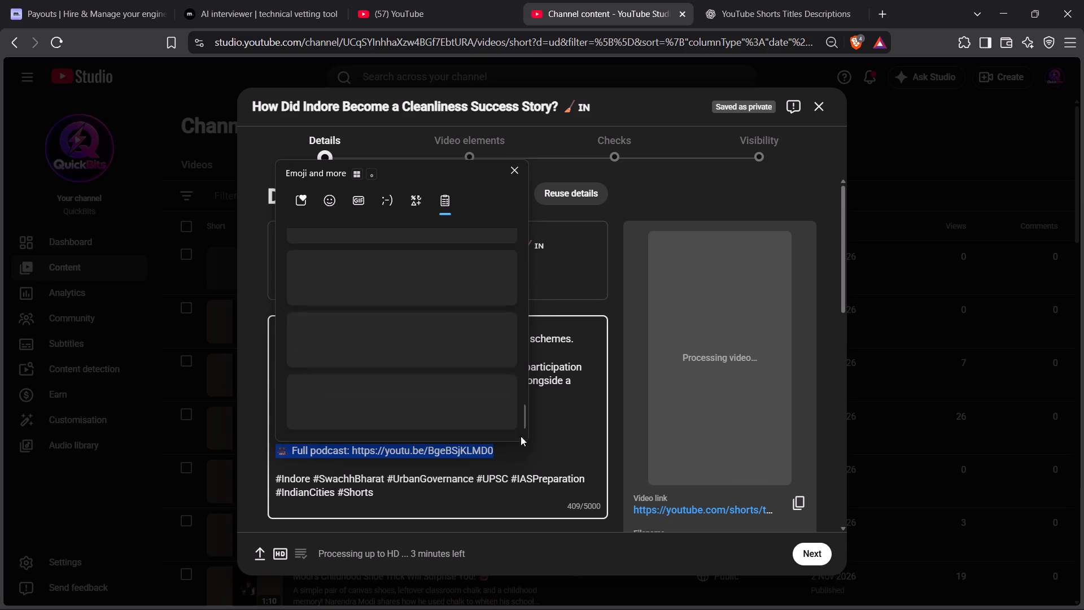
drag(521, 436, 520, 460)
click(352, 397)
key(ctrl+v)
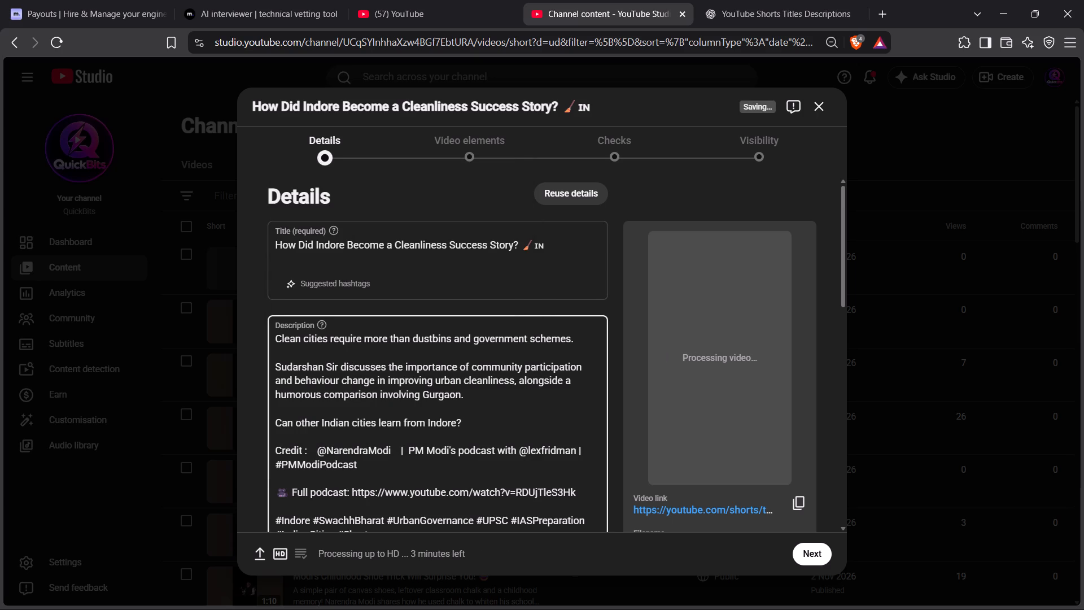
click(326, 451)
key(BackSpace)
key(shift+at)
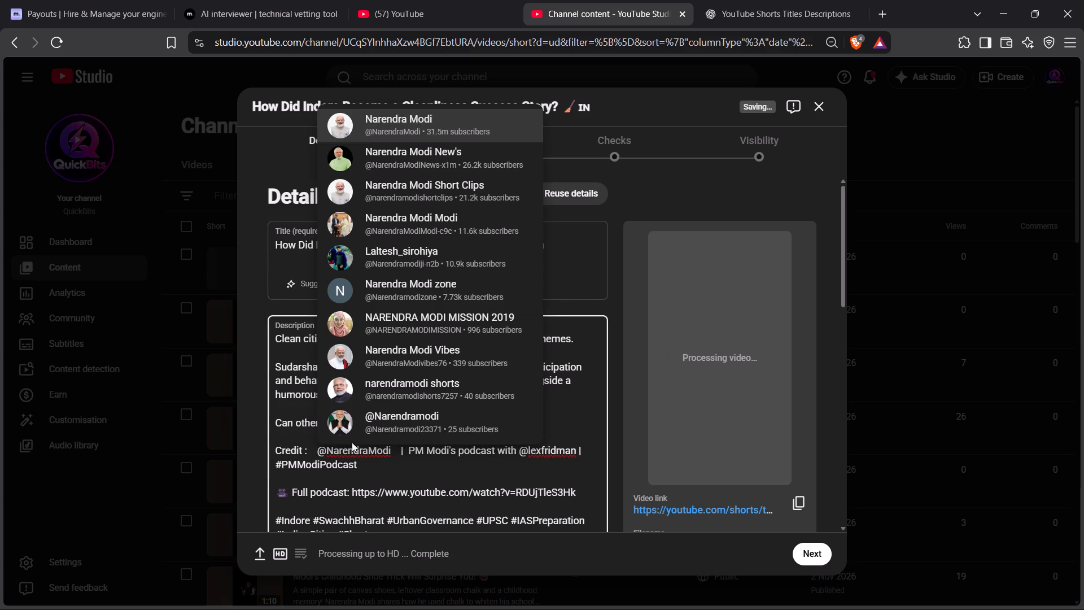
click(413, 121)
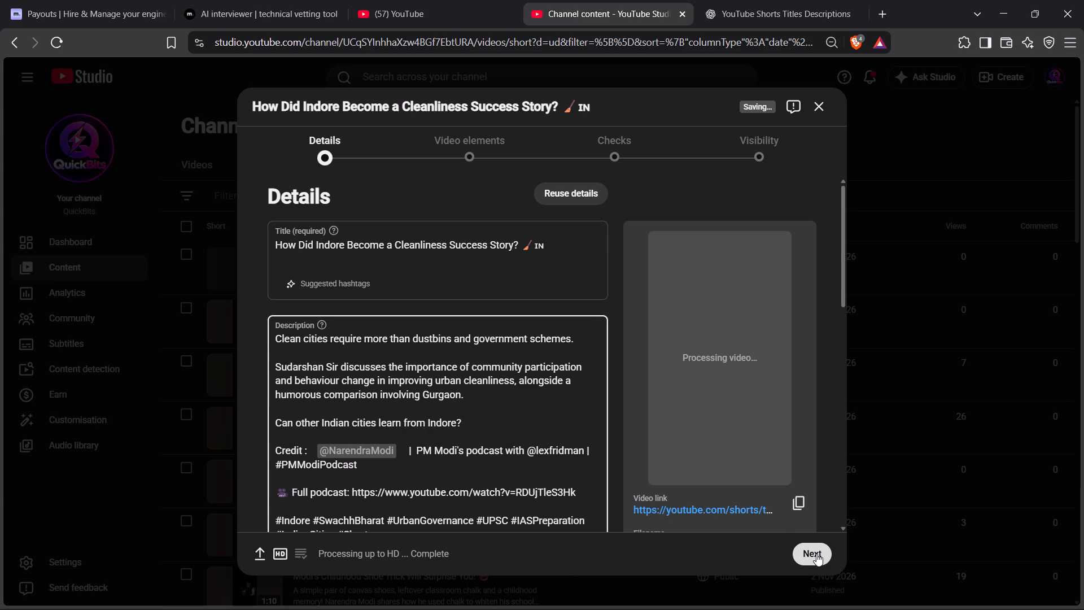
Mark clip 13 as not Made for Kids and advance to the visibility settings.
click(816, 554)
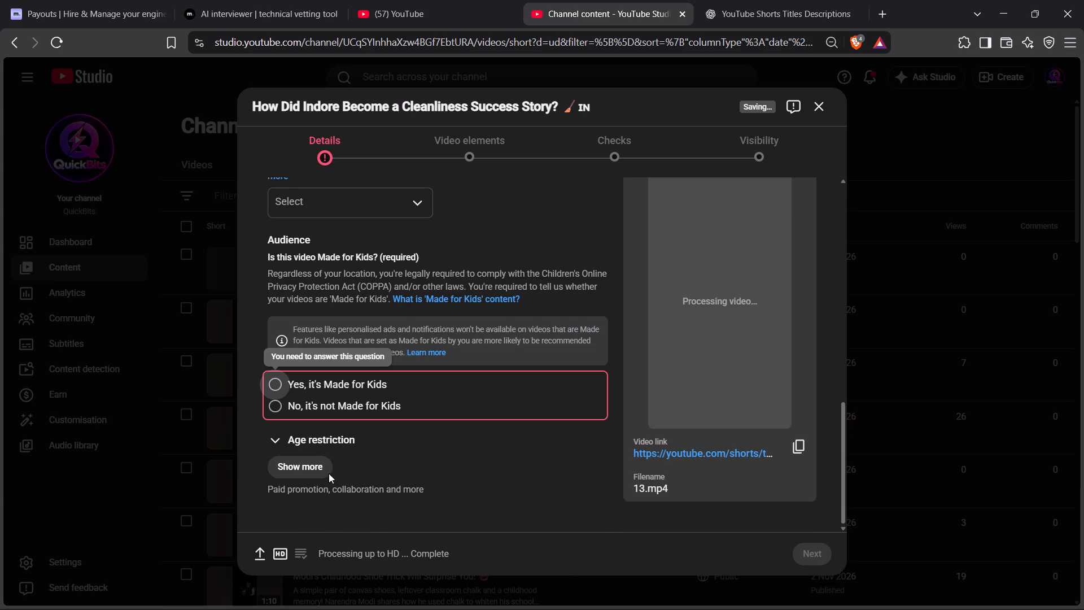
click(289, 406)
click(798, 551)
click(798, 550)
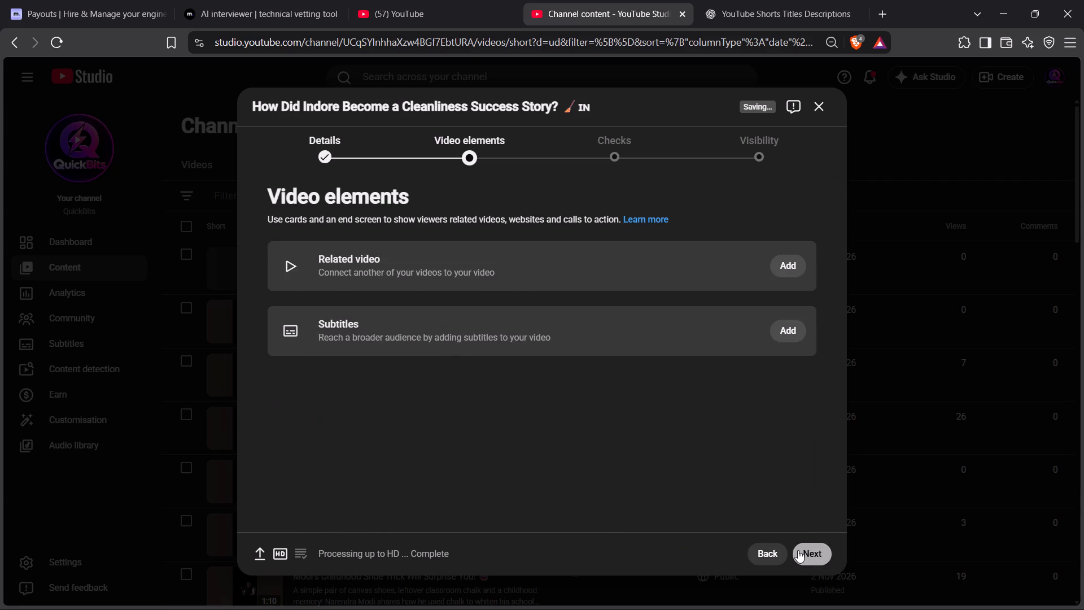
click(798, 550)
Schedule clip 13 to go public on 3 Nov 2026 at 20:00, local time zone (GMT+0530).
click(322, 359)
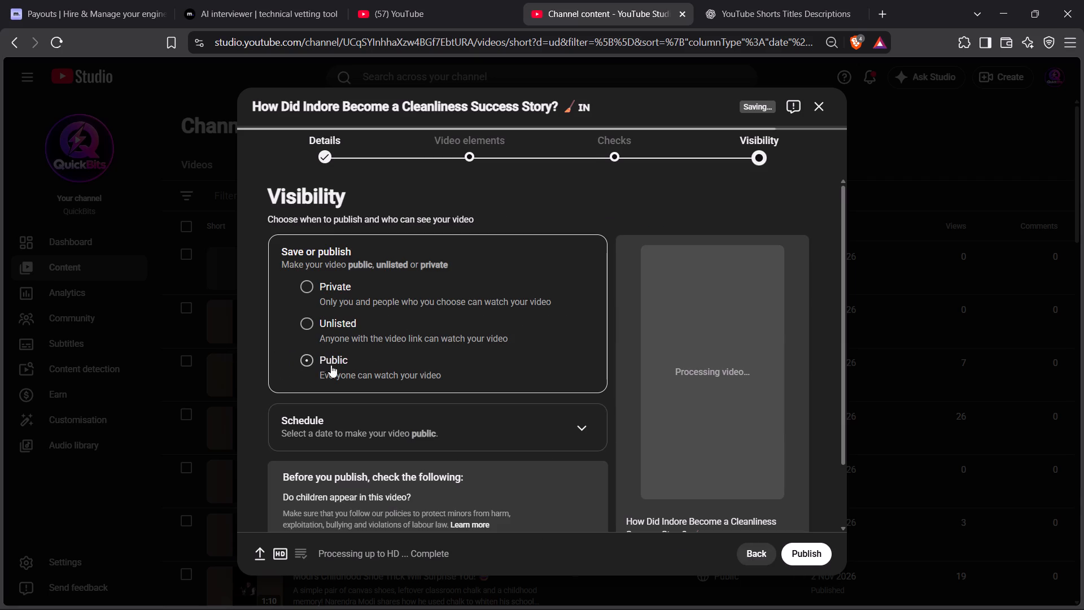
click(407, 427)
click(343, 372)
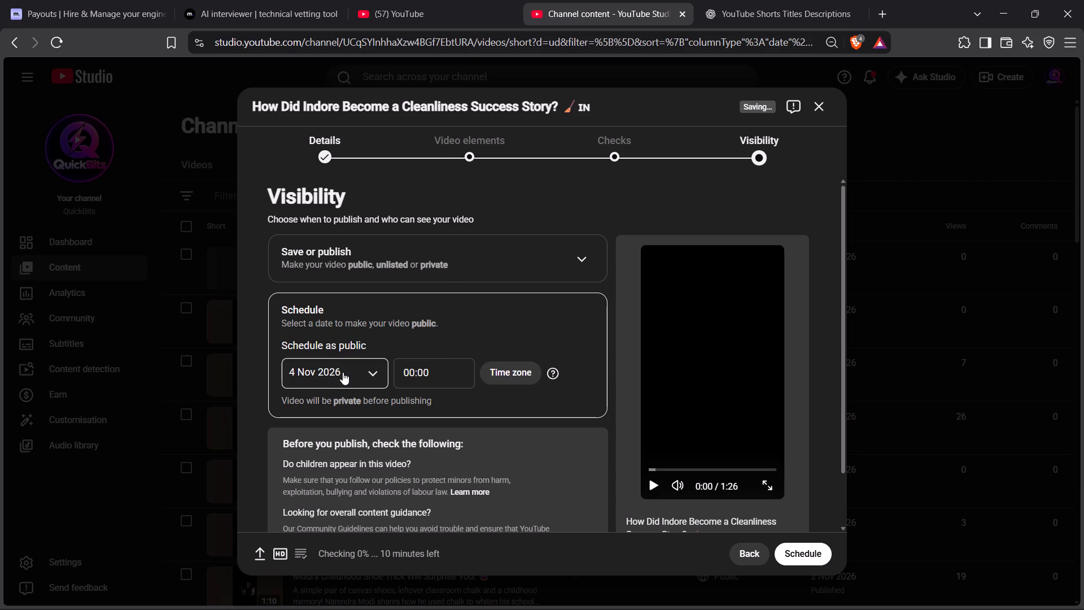
click(321, 217)
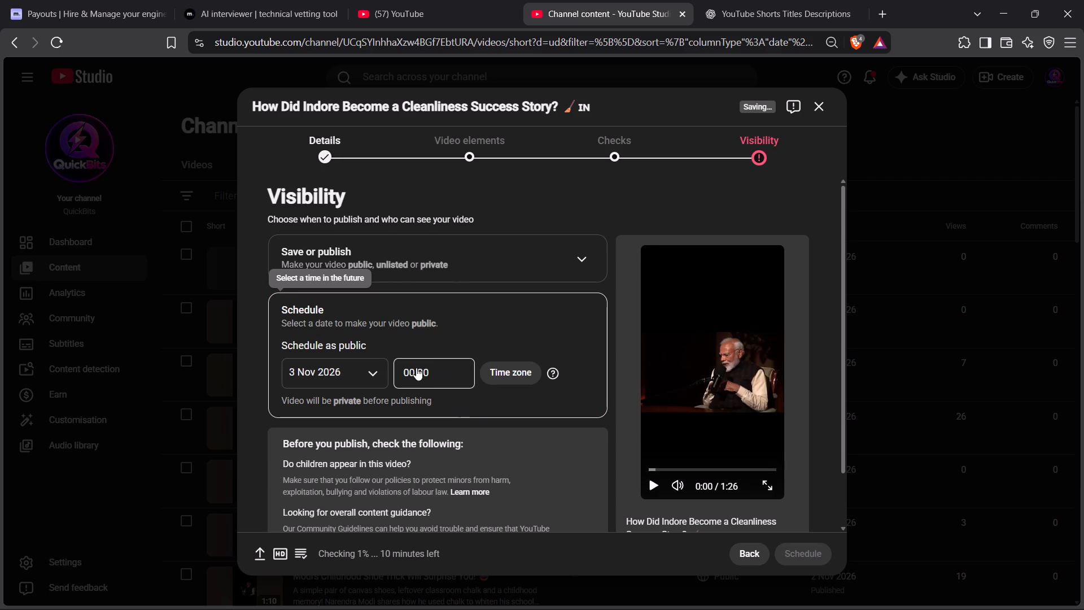
click(416, 368)
key(BackSpace)
key(BackSpace)
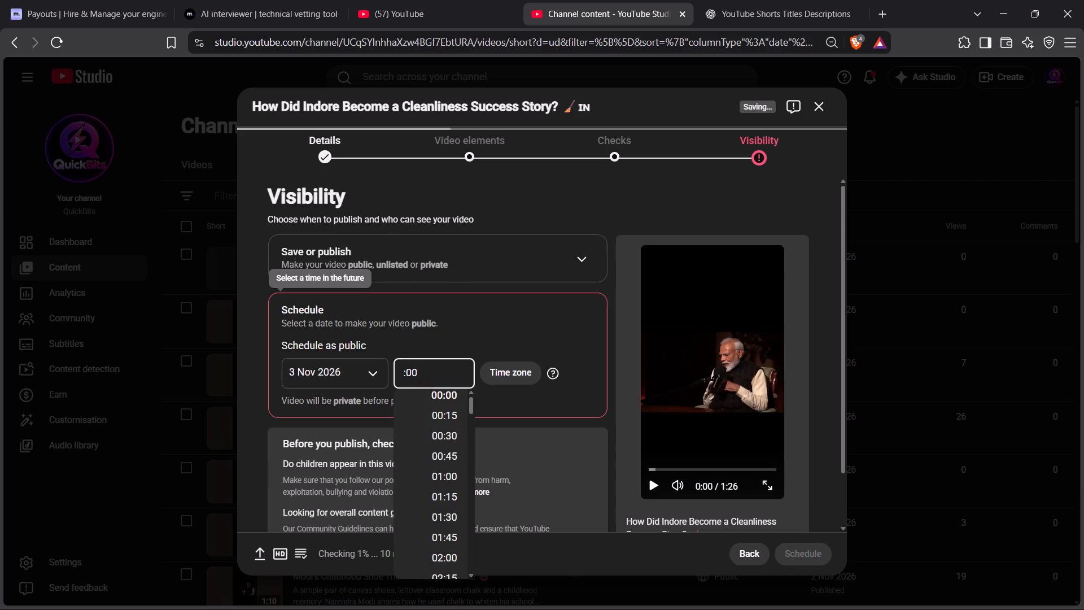
text(20)
key(Right)
key(Right)
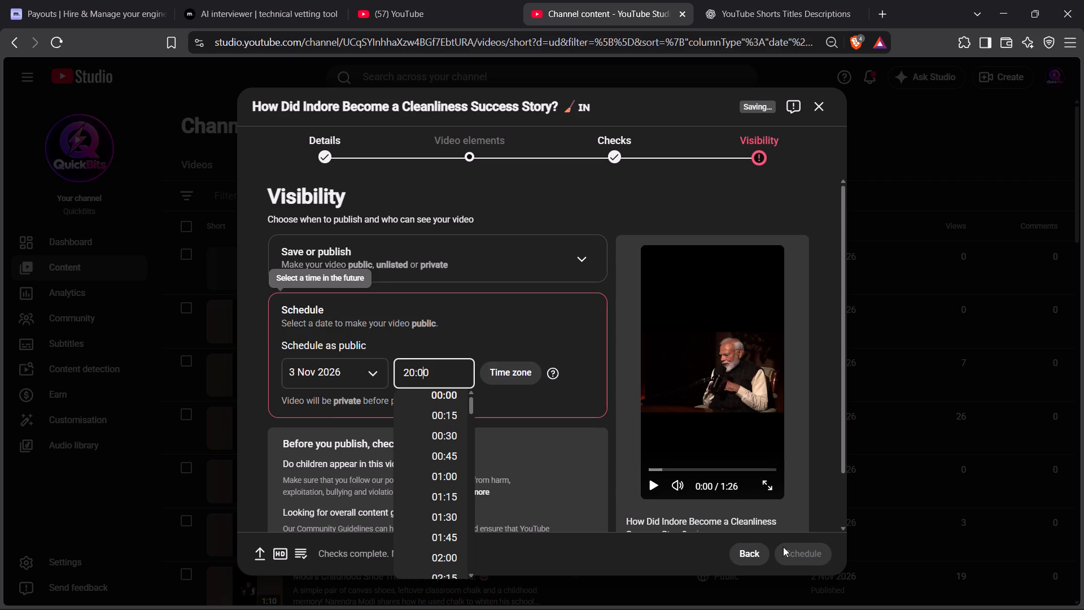
click(519, 366)
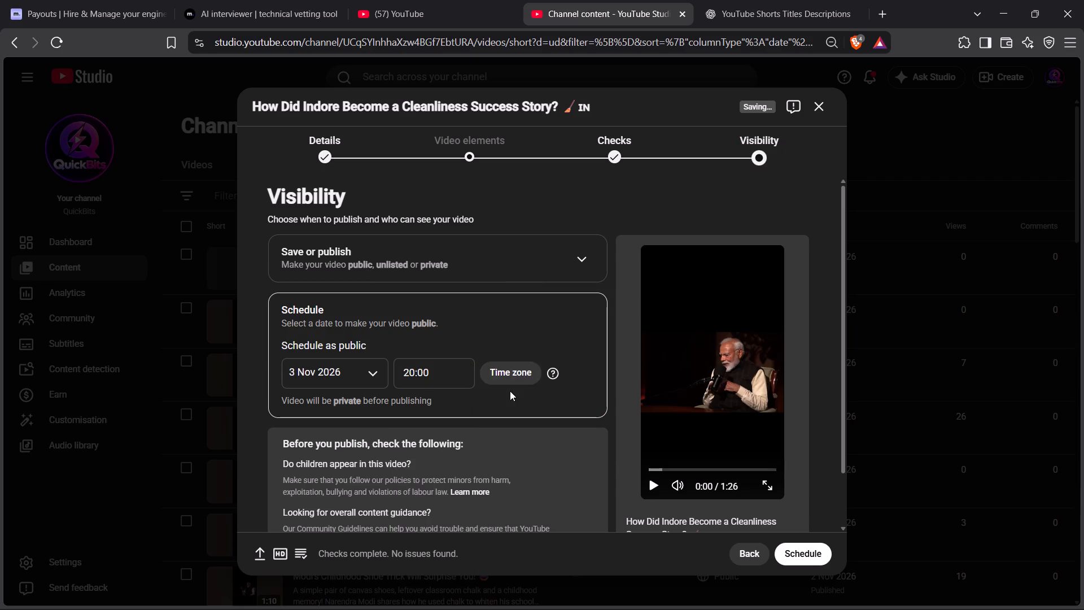
click(509, 364)
click(580, 75)
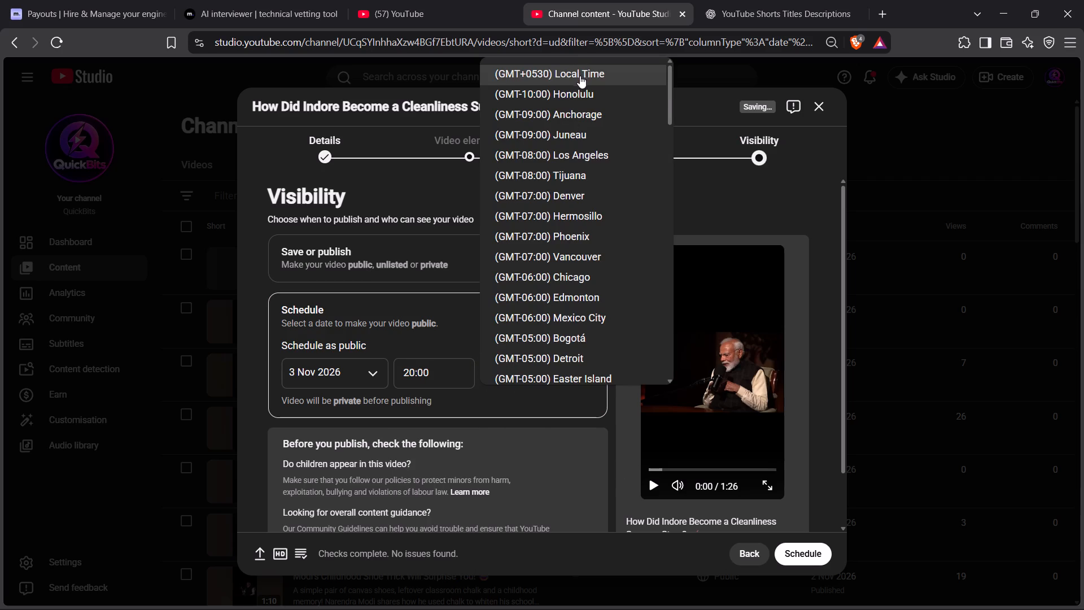
click(820, 554)
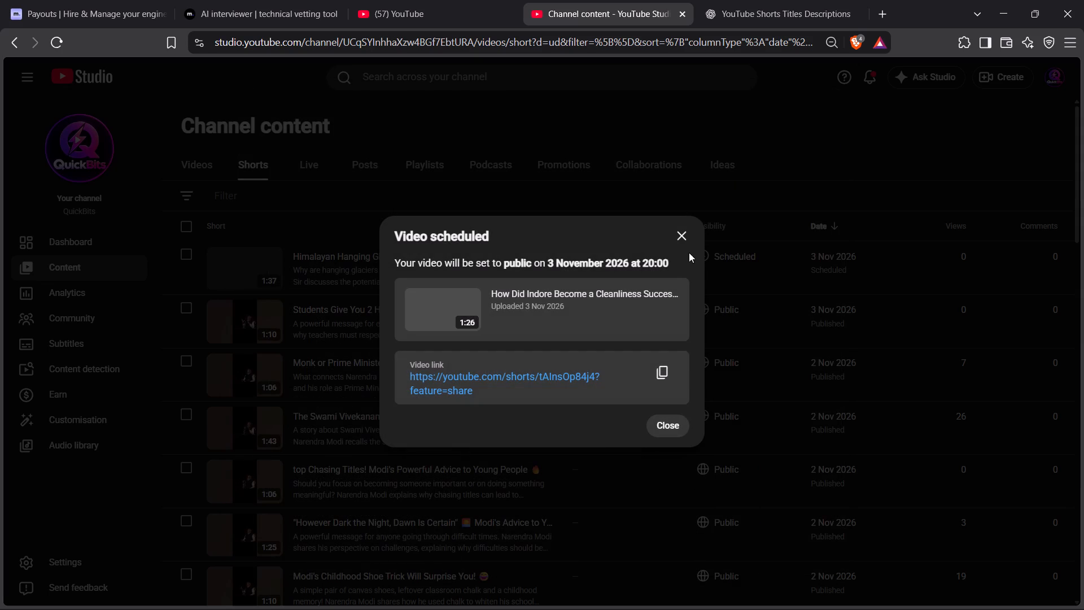
click(683, 237)
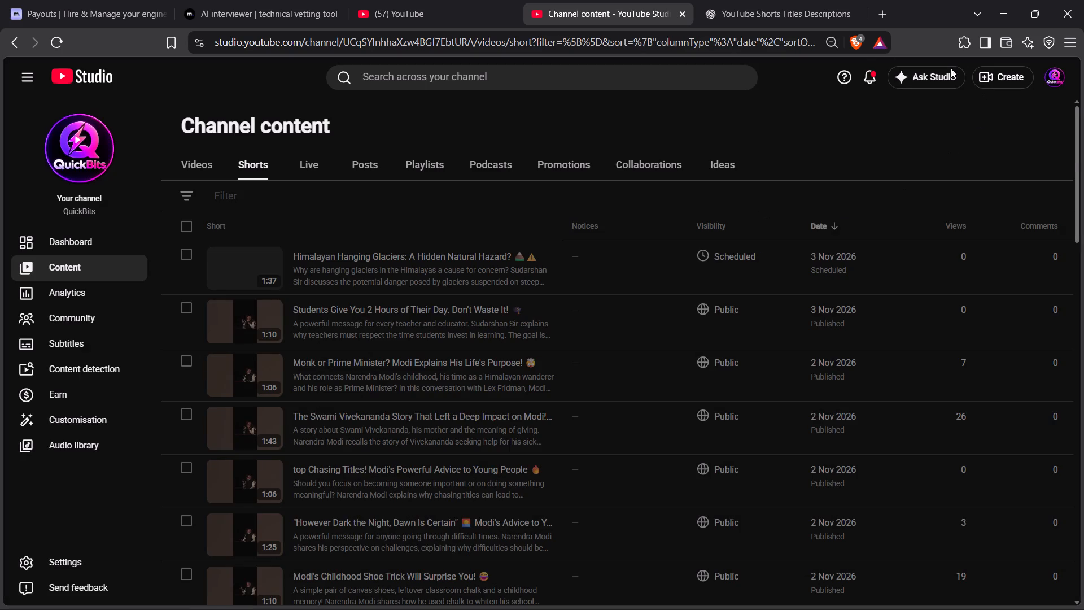
click(729, 0)
click(613, 0)
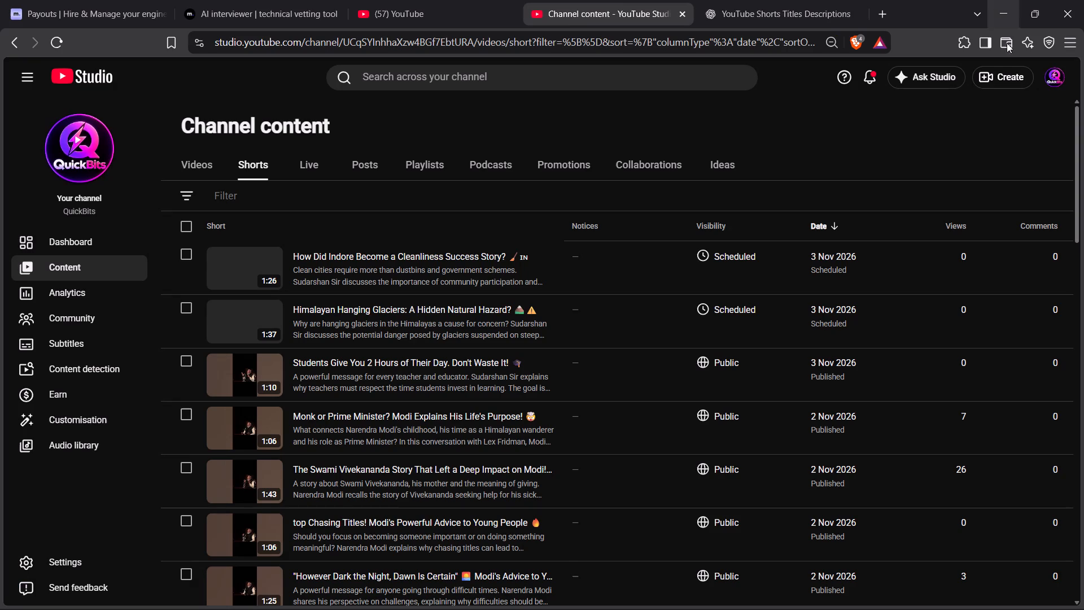
click(1019, 70)
click(998, 102)
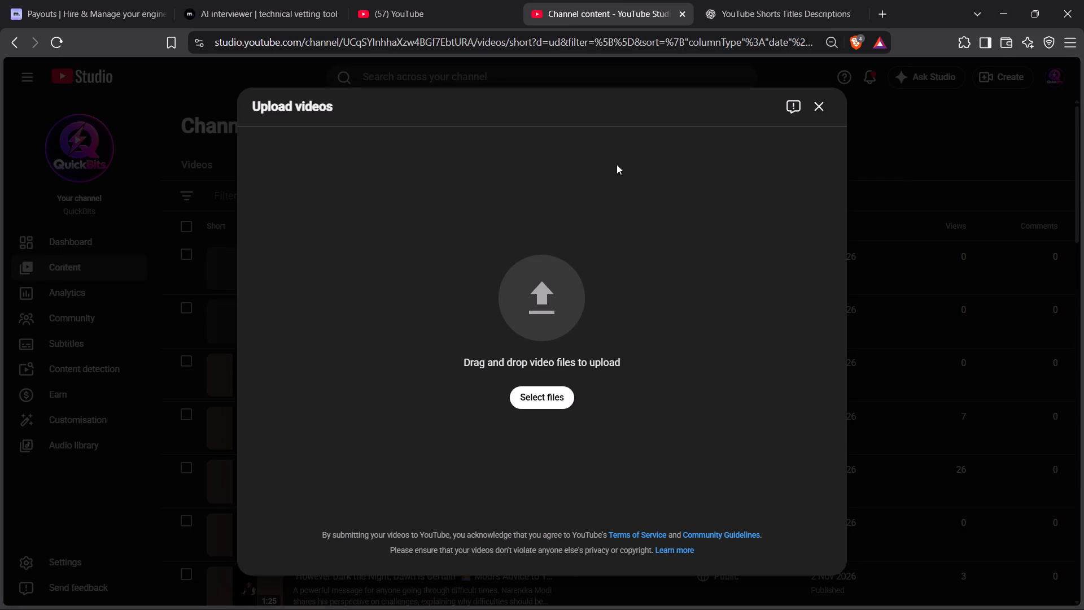
click(548, 399)
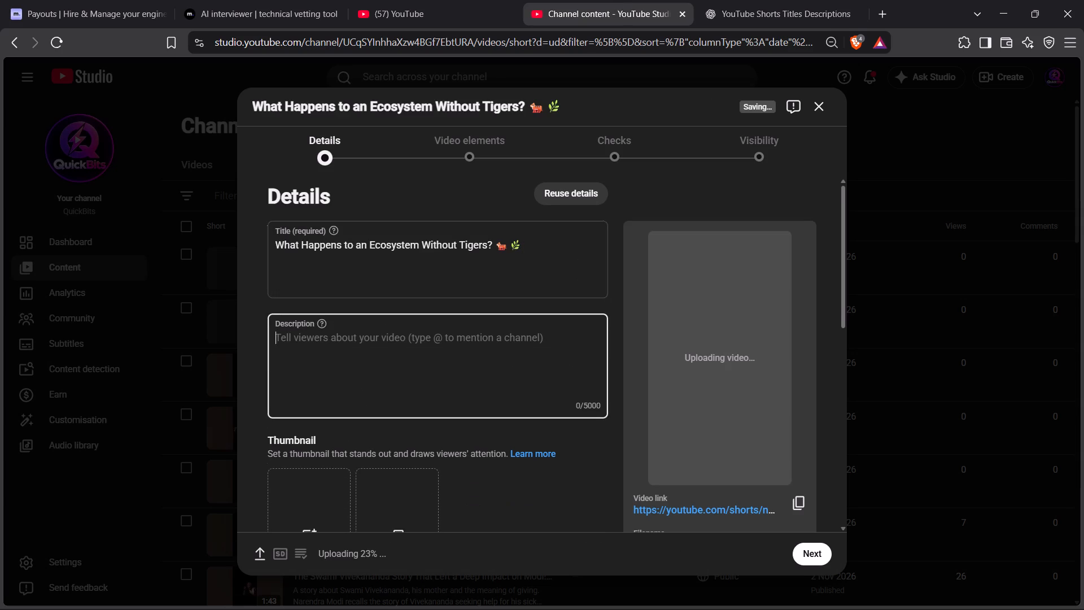
click(758, 0)
scroll(644, 254, down, 2)
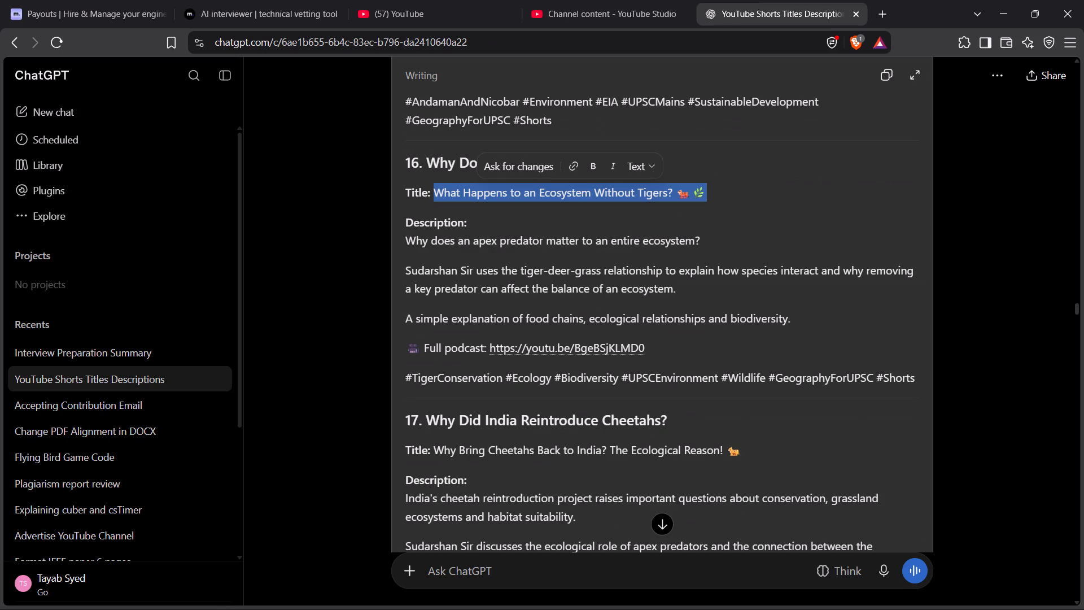
drag(408, 237, 727, 384)
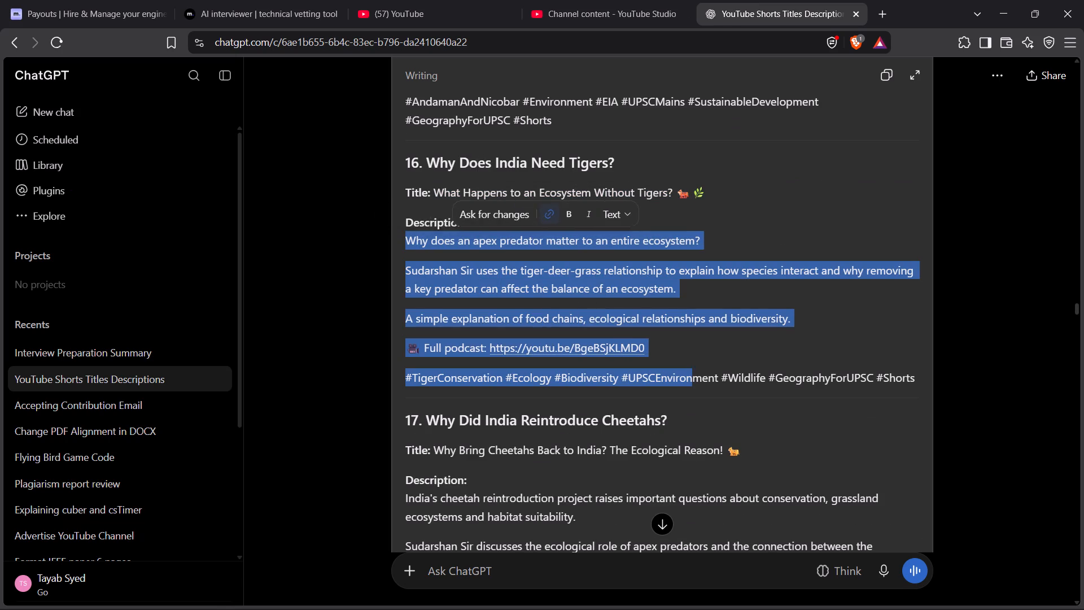
drag(727, 384, 920, 385)
key(ctrl+c)
click(650, 0)
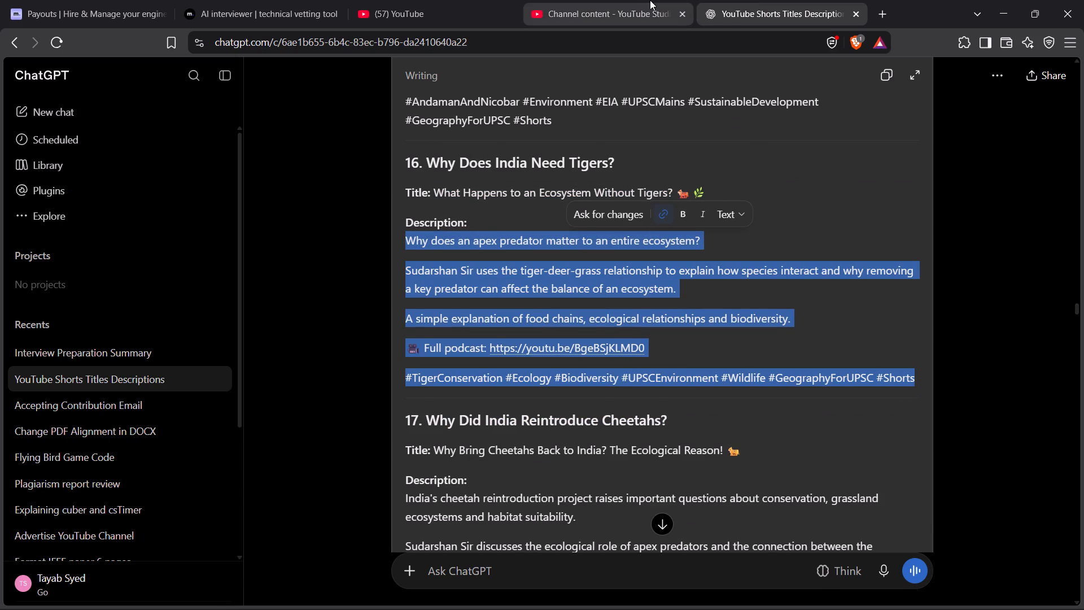
click(360, 348)
key(ctrl+v)
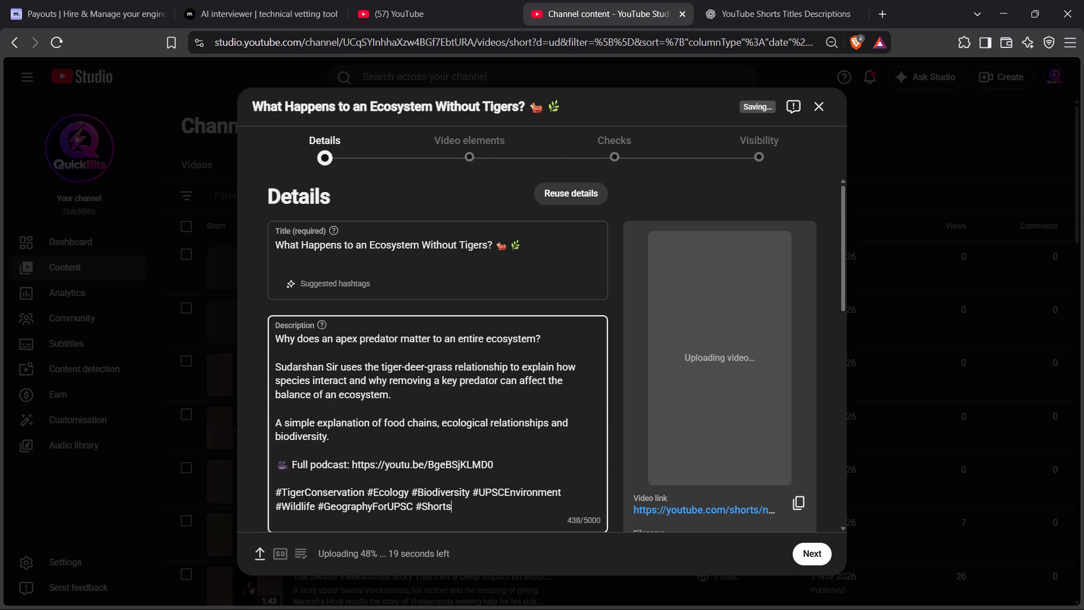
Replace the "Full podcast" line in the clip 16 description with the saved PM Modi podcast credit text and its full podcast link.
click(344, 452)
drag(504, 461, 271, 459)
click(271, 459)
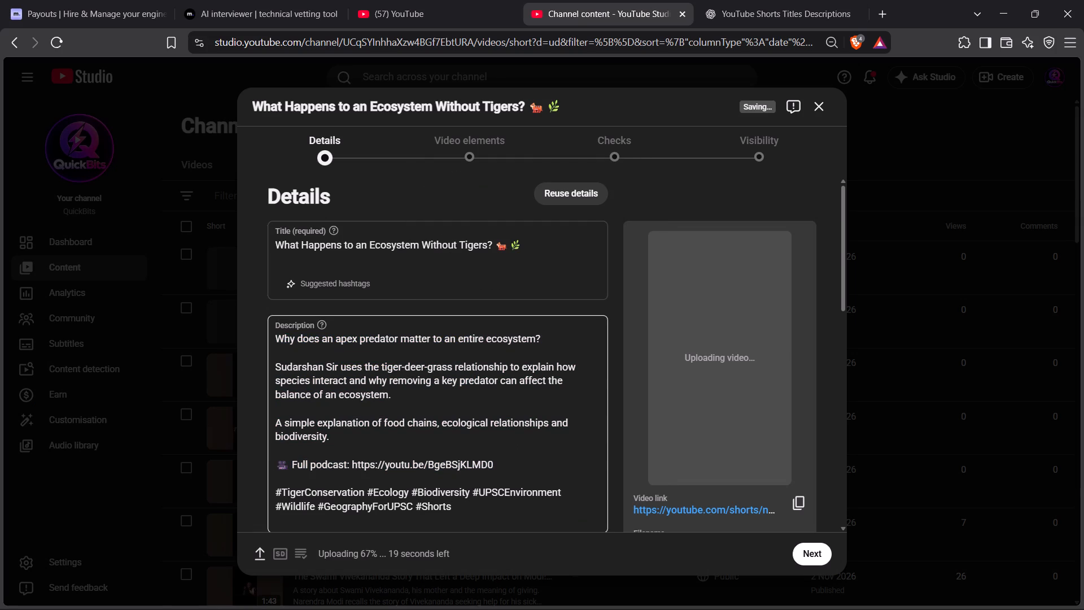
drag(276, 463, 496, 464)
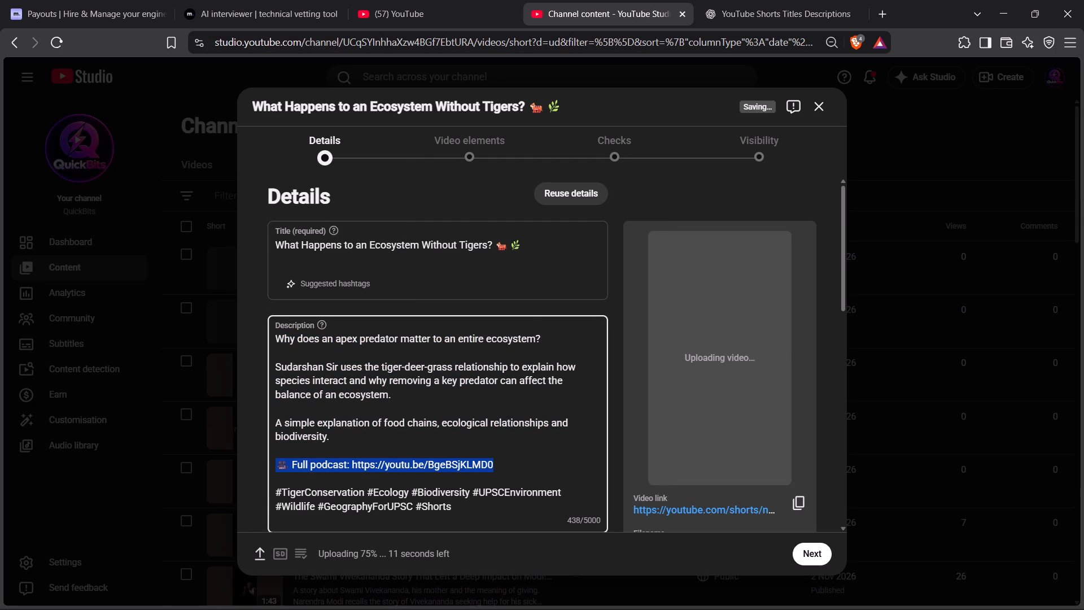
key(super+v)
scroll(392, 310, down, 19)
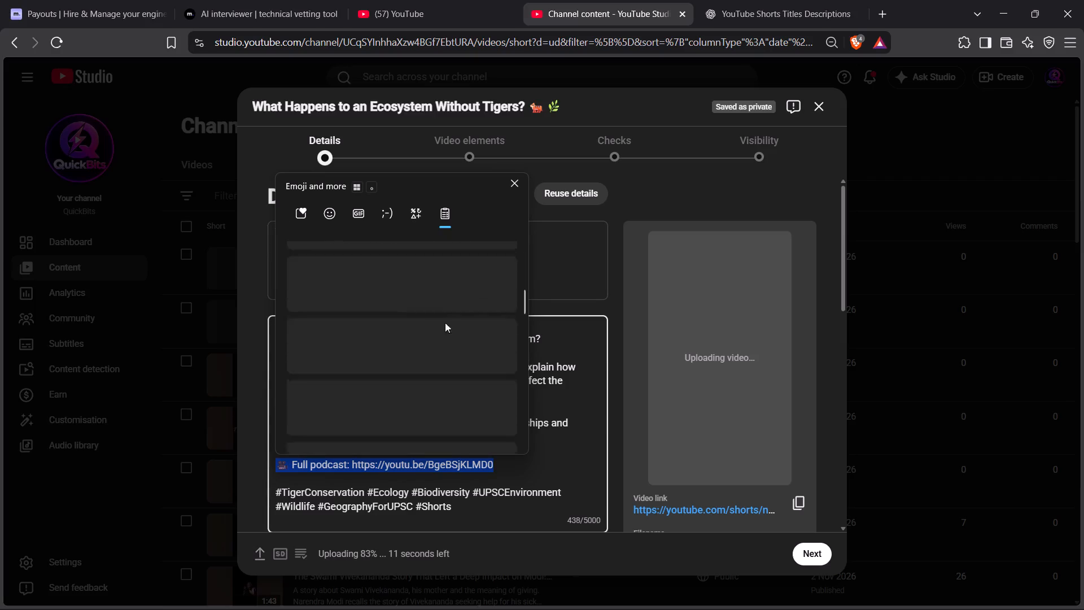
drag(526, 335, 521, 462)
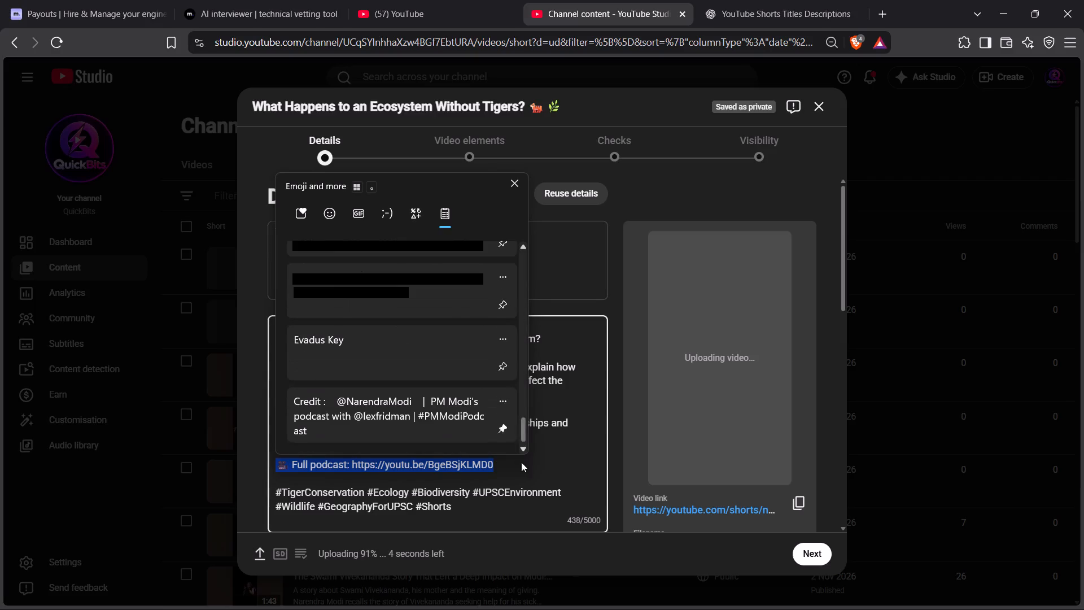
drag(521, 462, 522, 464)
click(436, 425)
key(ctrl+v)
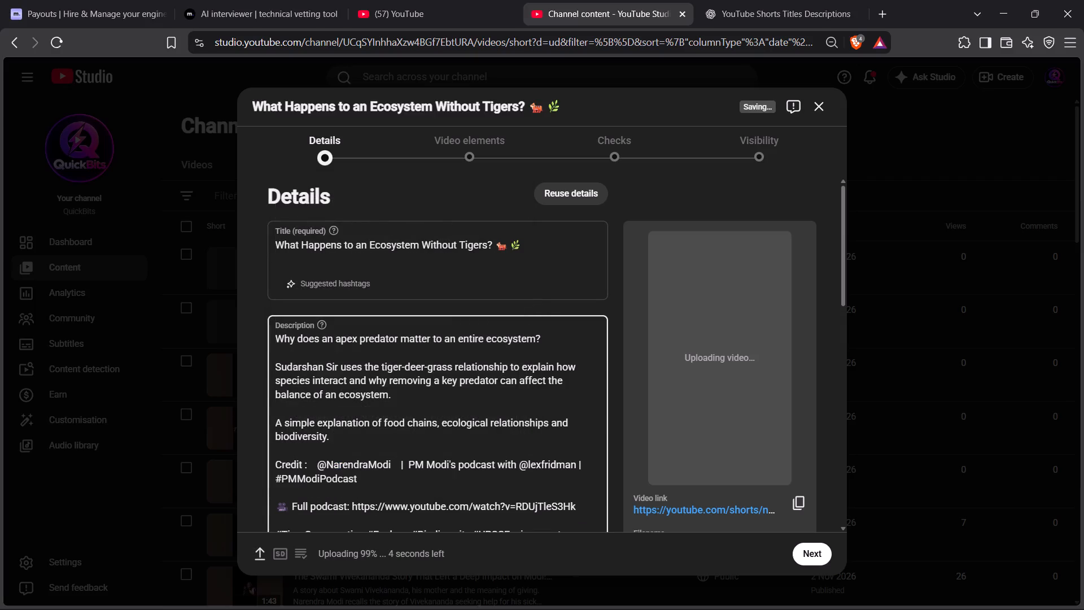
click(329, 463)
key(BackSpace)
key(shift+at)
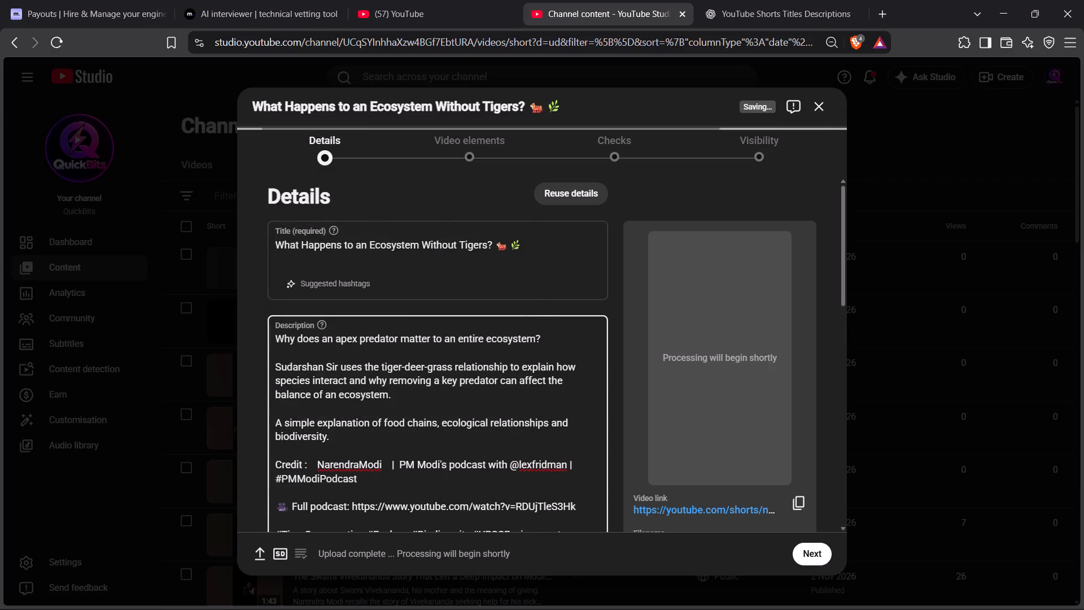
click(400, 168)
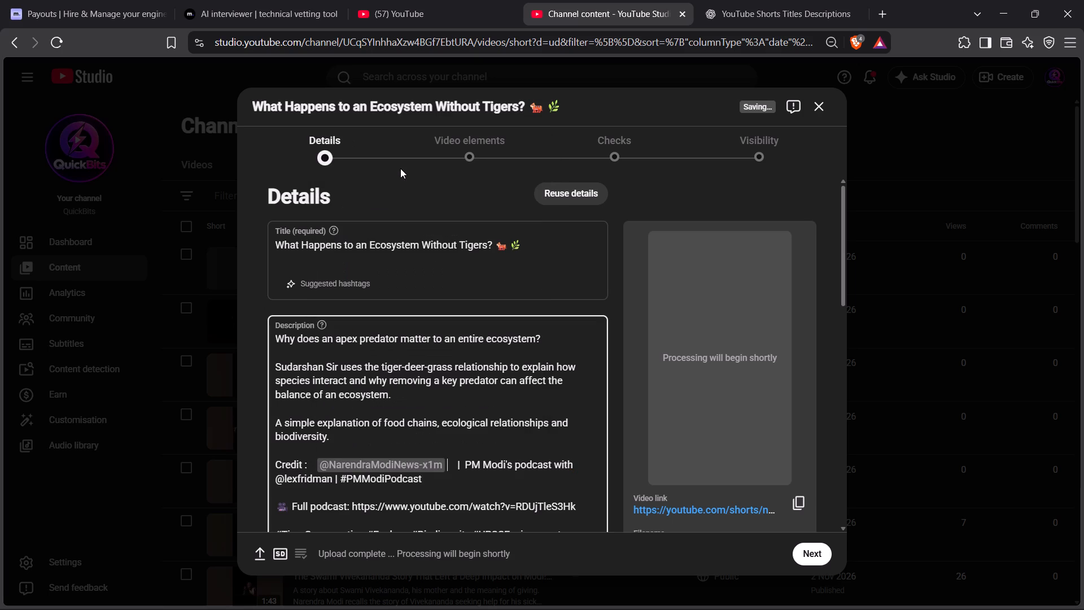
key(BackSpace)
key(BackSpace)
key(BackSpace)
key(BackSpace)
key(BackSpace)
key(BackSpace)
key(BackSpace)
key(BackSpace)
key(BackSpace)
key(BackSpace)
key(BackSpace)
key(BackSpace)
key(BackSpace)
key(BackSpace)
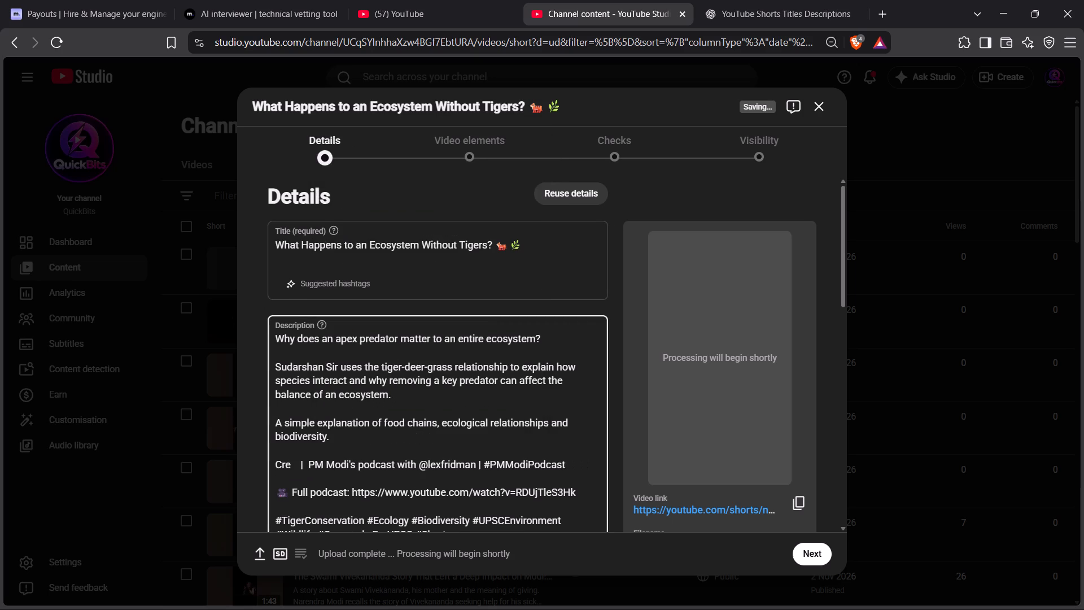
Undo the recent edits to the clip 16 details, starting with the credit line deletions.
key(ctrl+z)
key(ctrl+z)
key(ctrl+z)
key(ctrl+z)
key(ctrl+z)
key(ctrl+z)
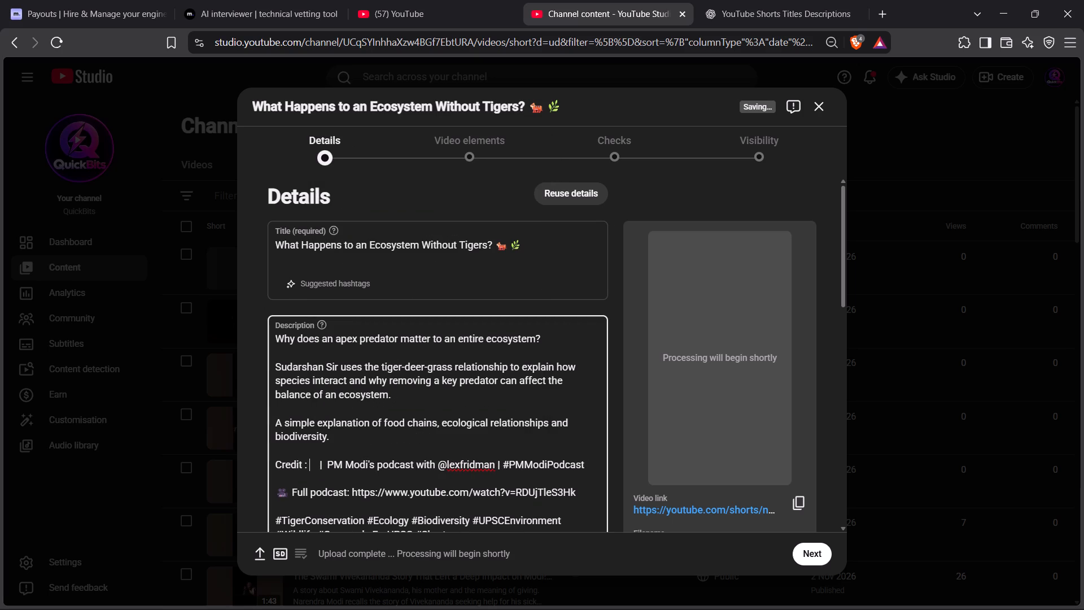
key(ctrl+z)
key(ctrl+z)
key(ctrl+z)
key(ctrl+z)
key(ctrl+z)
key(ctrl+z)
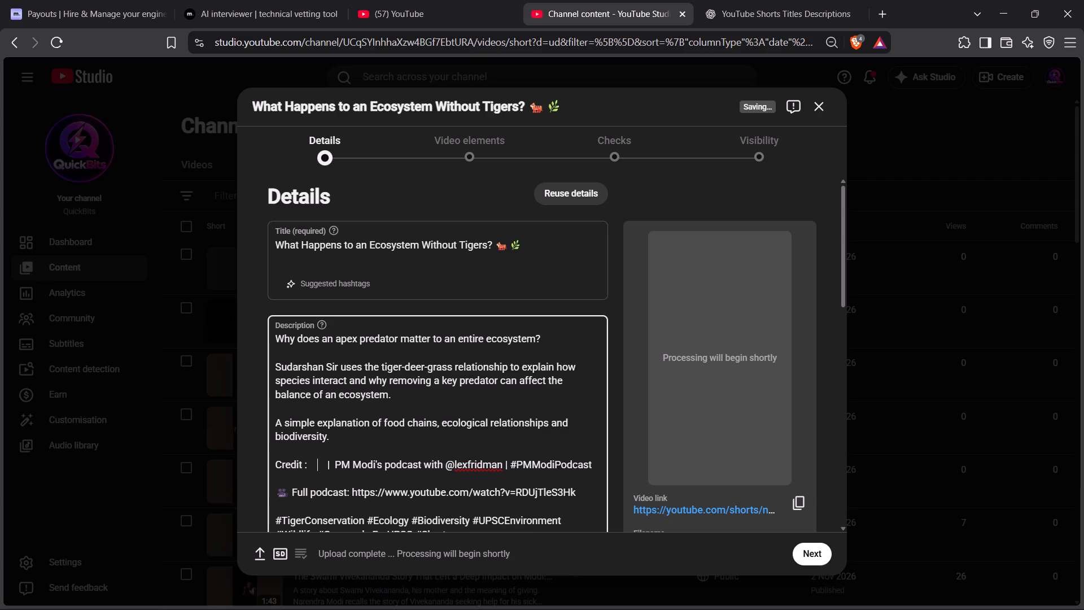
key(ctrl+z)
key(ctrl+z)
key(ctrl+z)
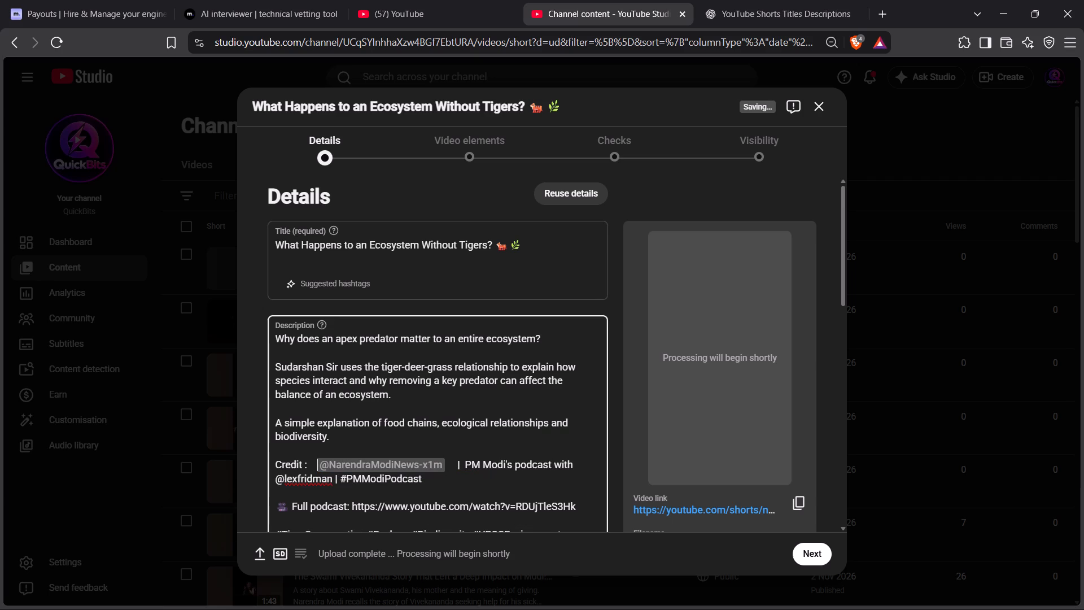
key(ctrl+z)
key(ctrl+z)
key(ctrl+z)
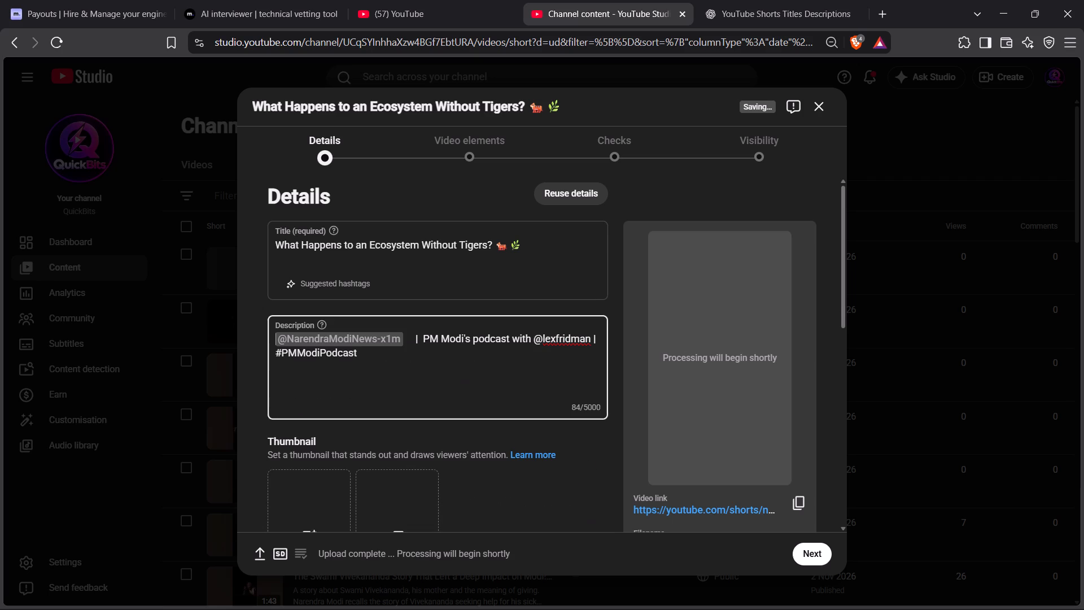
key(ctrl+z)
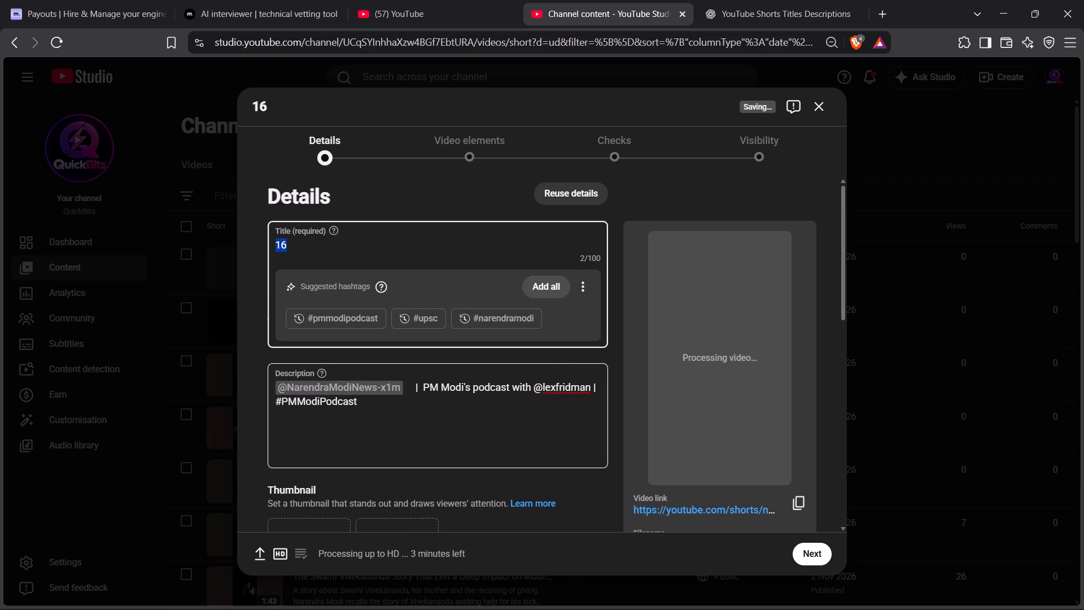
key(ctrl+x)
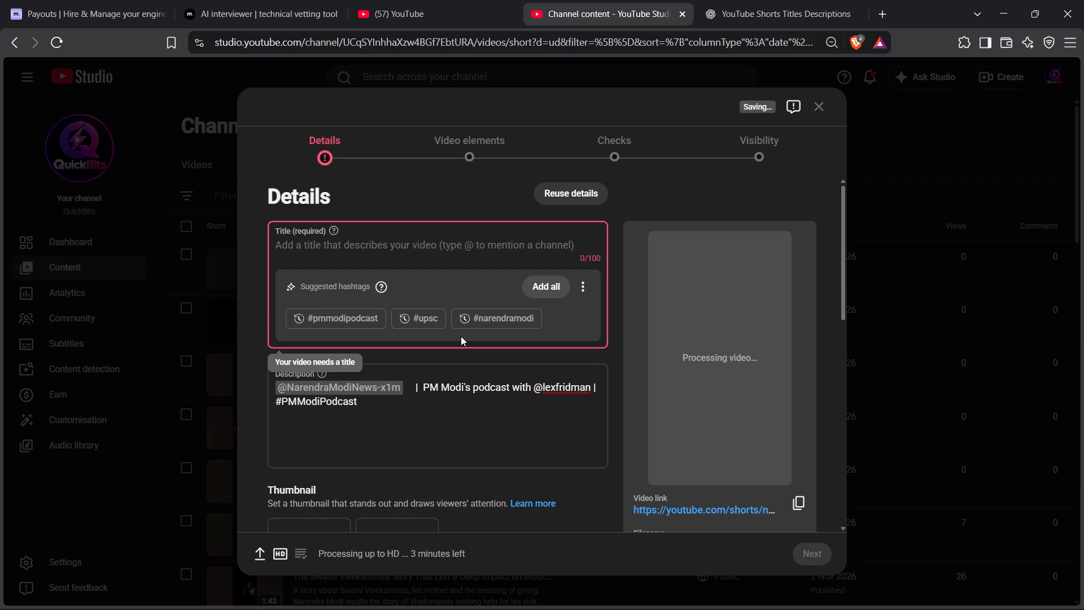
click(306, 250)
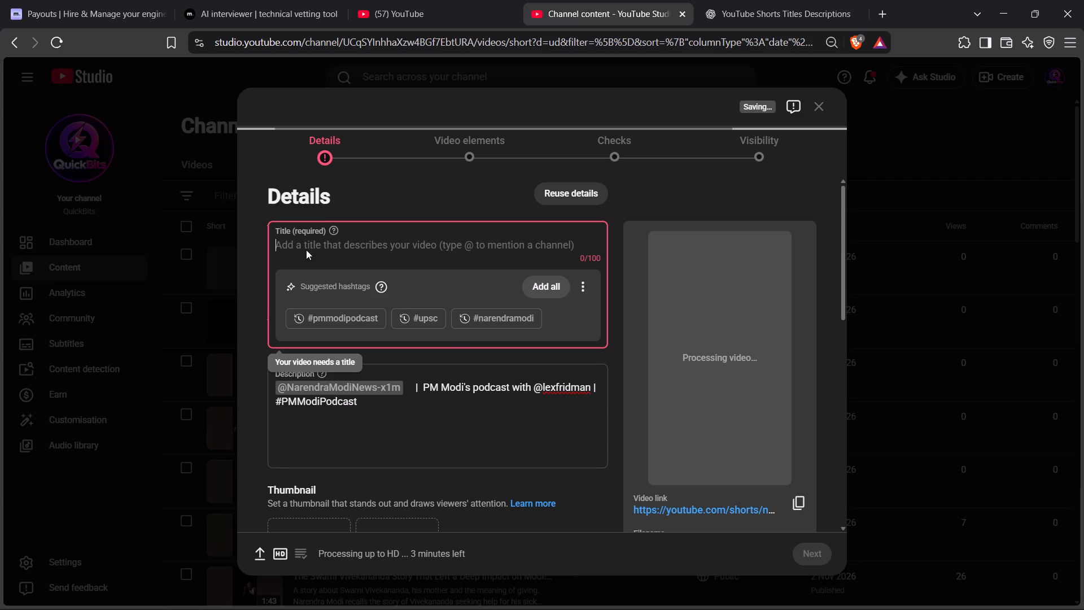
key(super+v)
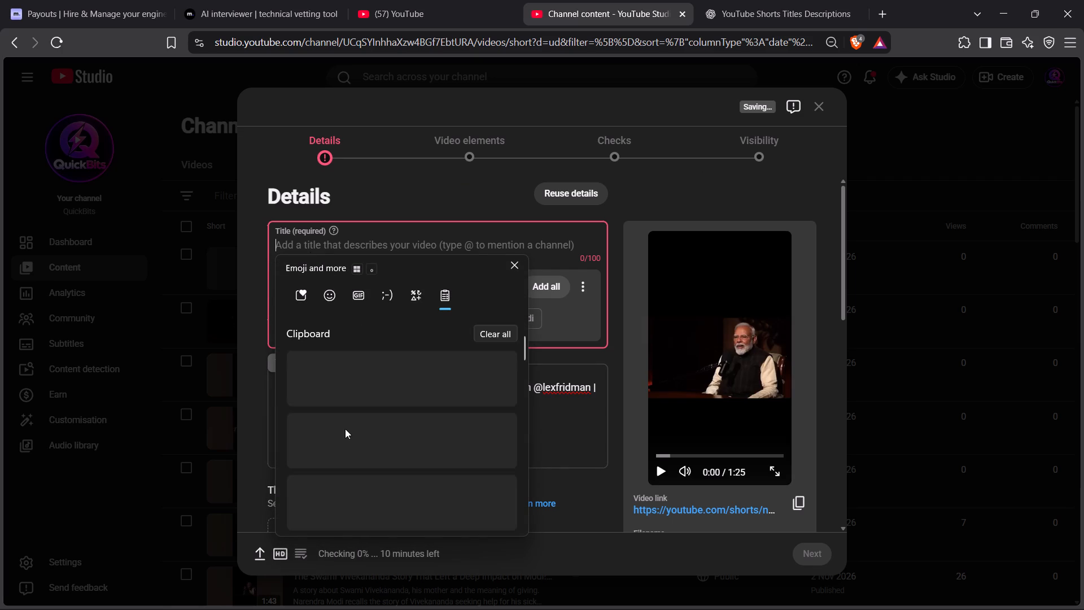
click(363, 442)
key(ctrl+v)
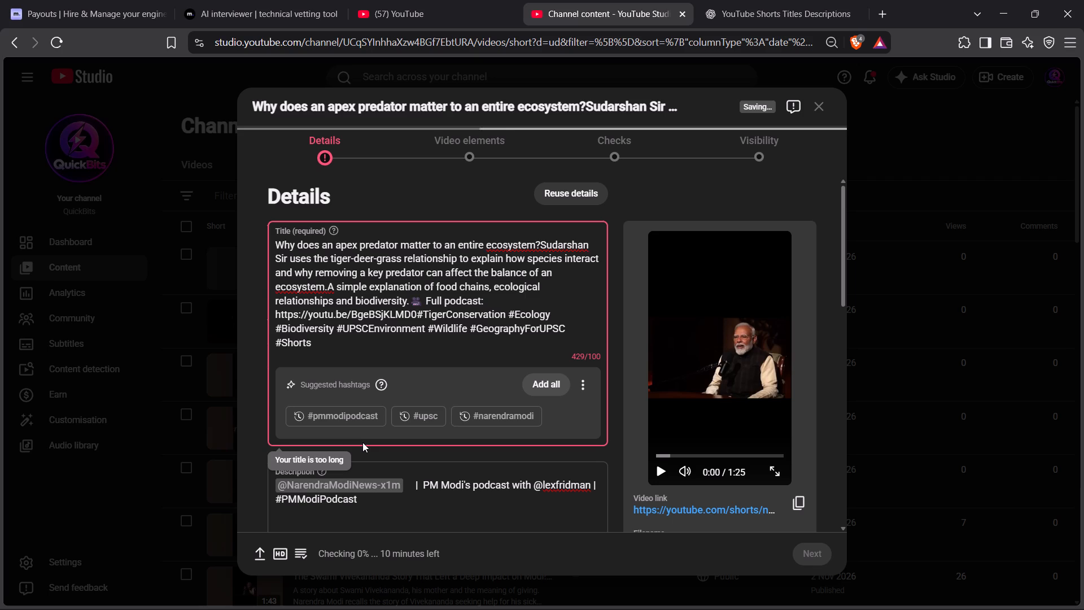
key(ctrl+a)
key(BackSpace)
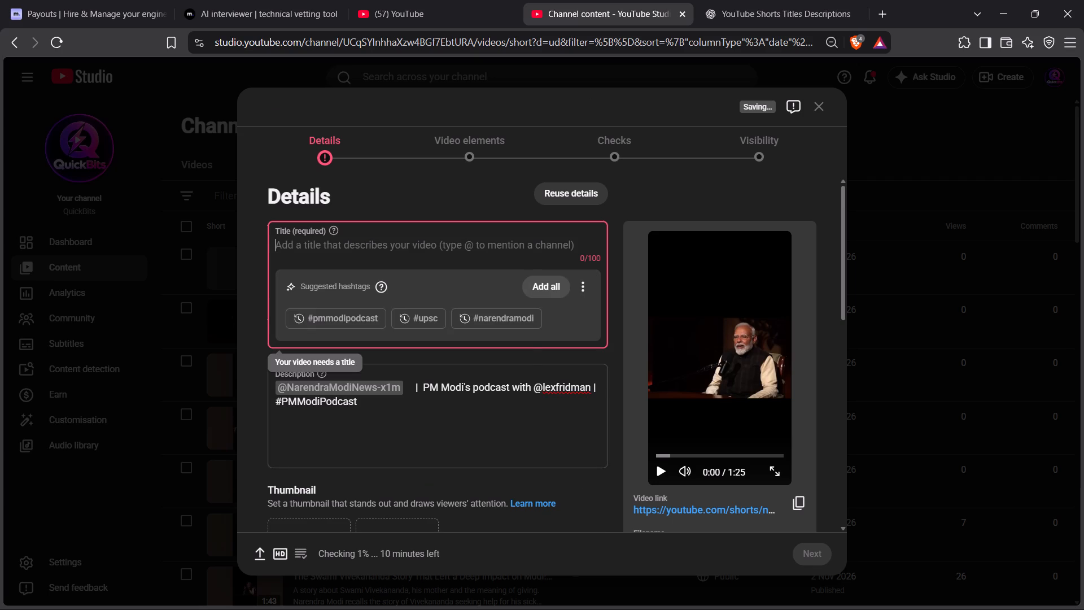
Enter the clip 16 title "What Happens to an Ecosystem Without Tigers?" again, including its tiger and leaf emojis.
key(super+v)
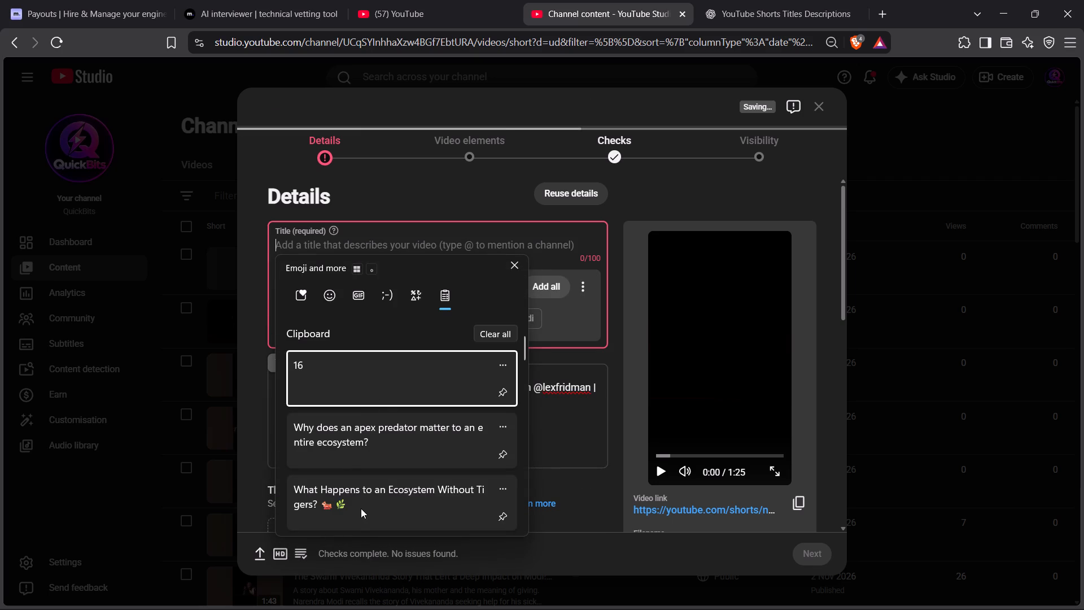
click(361, 507)
key(ctrl+v)
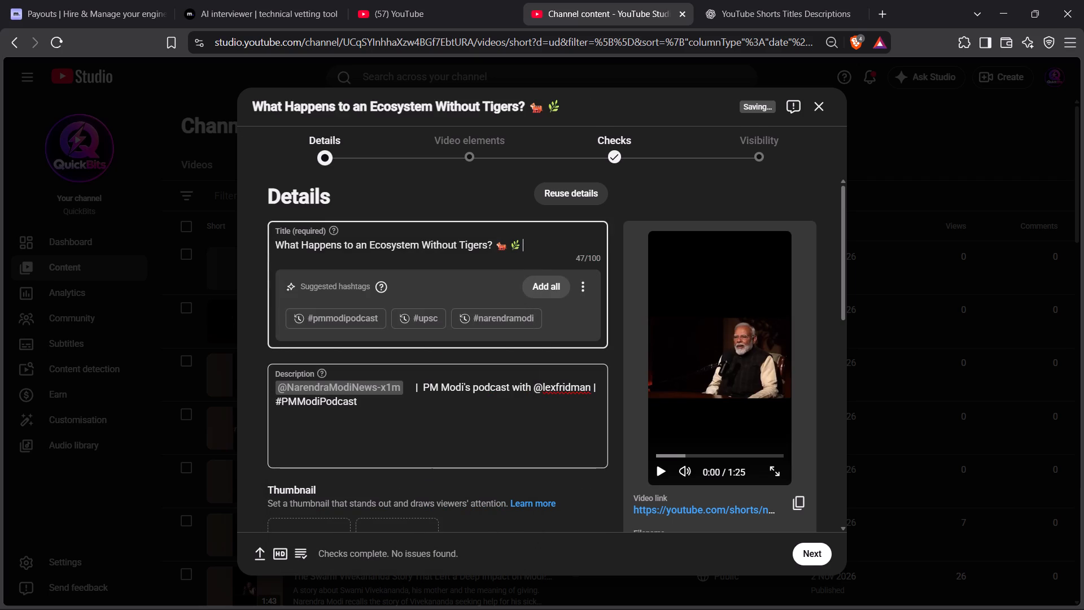
drag(375, 410, 249, 347)
key(BackSpace)
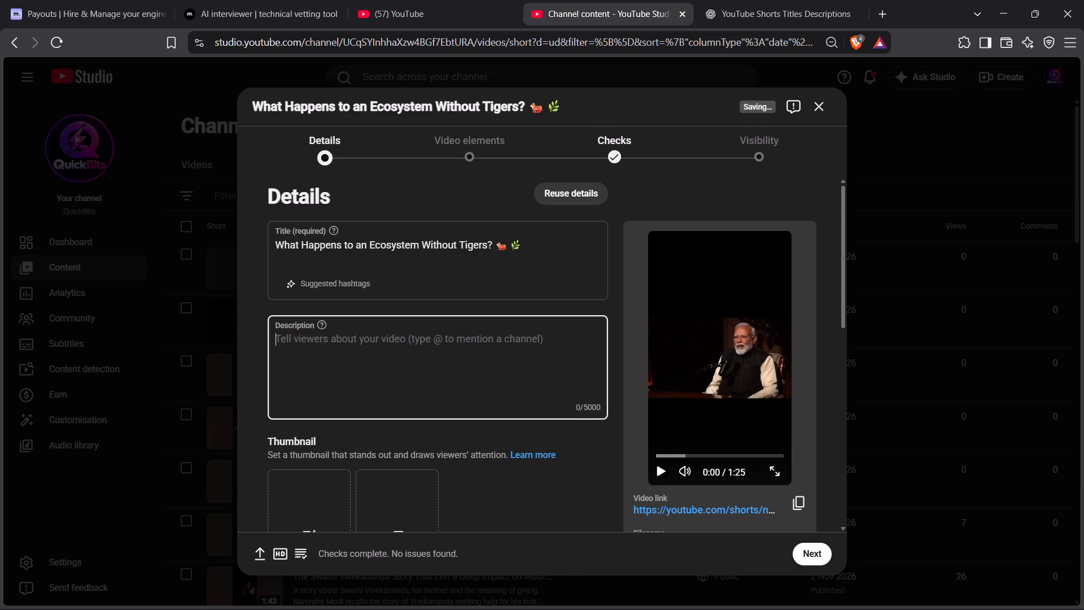
key(super+v)
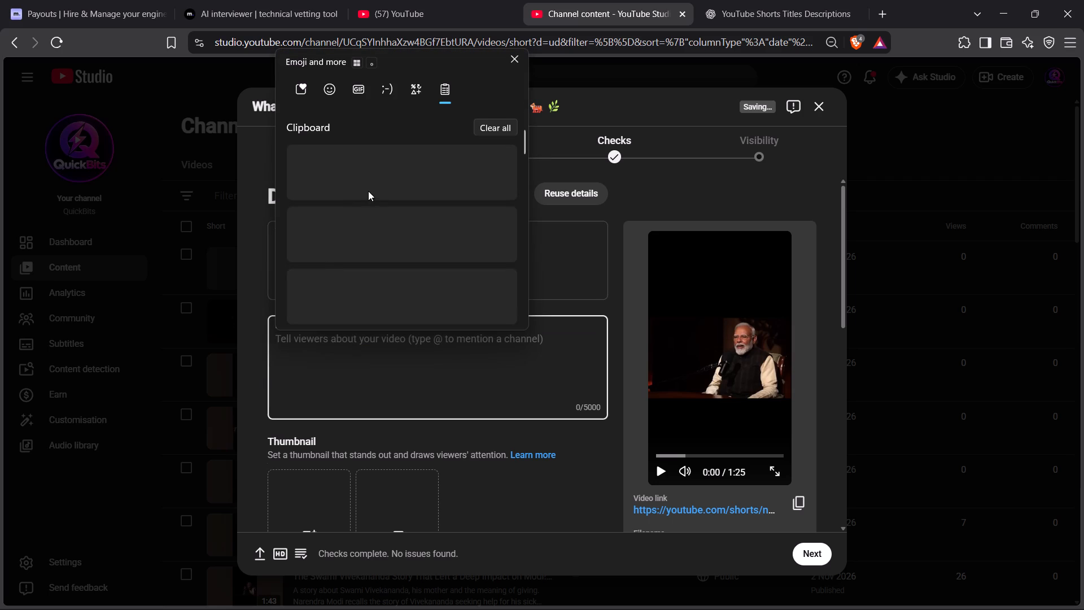
scroll(375, 250, down, 3)
scroll(359, 190, up, 1)
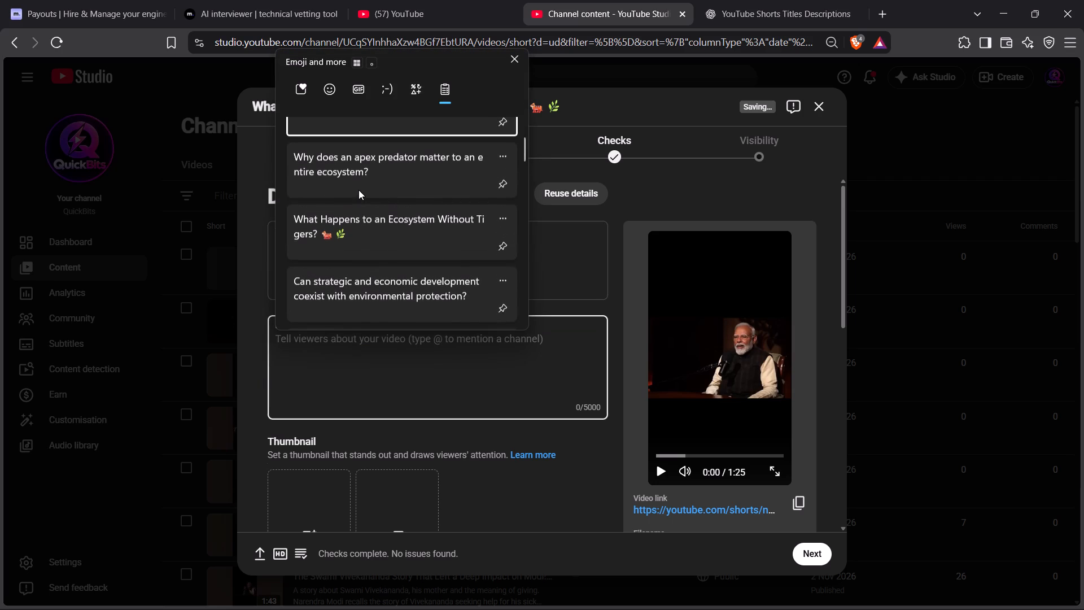
scroll(359, 190, up, 1)
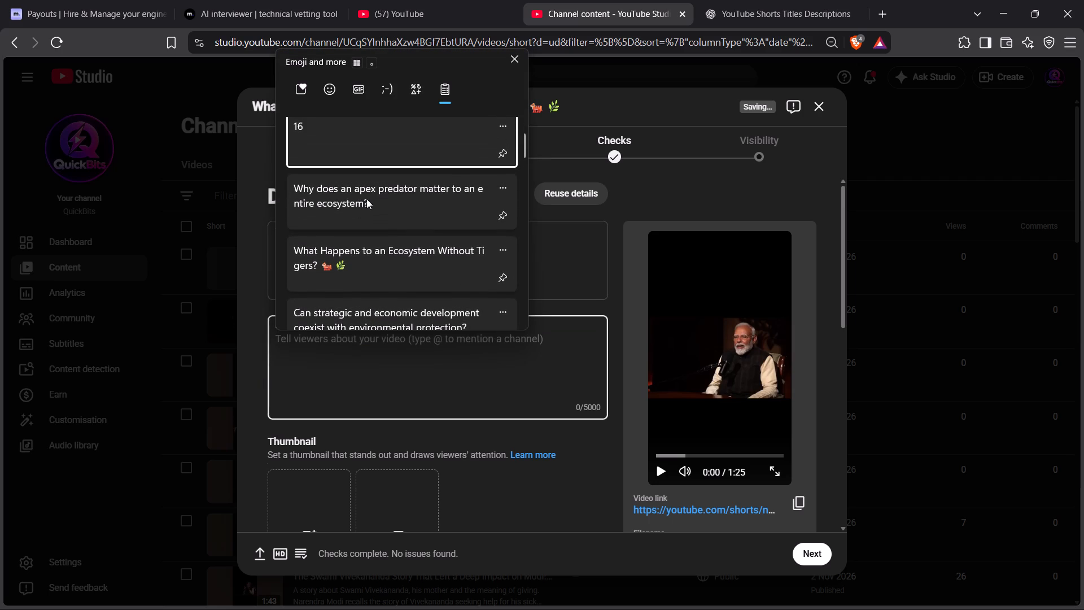
scroll(366, 199, down, 2)
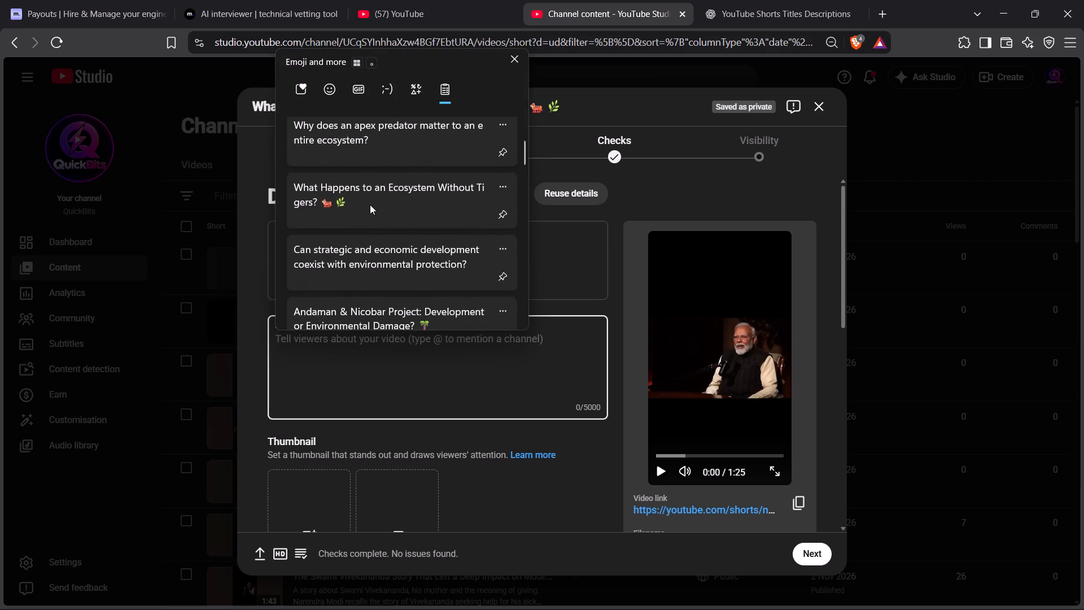
scroll(373, 210, down, 3)
scroll(374, 206, up, 2)
scroll(374, 206, down, 1)
scroll(374, 206, up, 9)
click(775, 0)
click(771, 9)
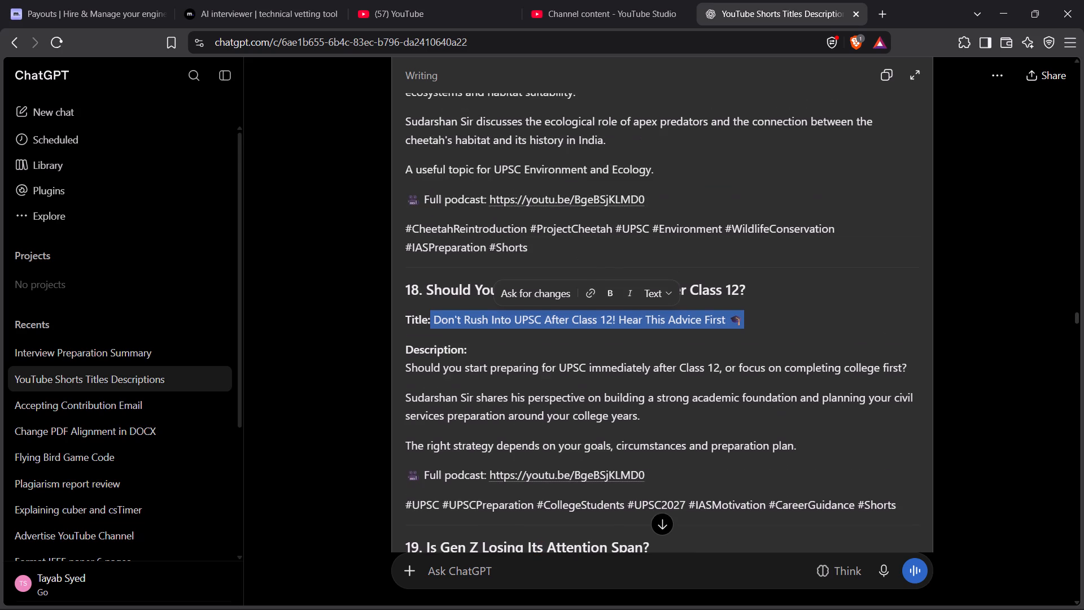
scroll(766, 270, up, 2)
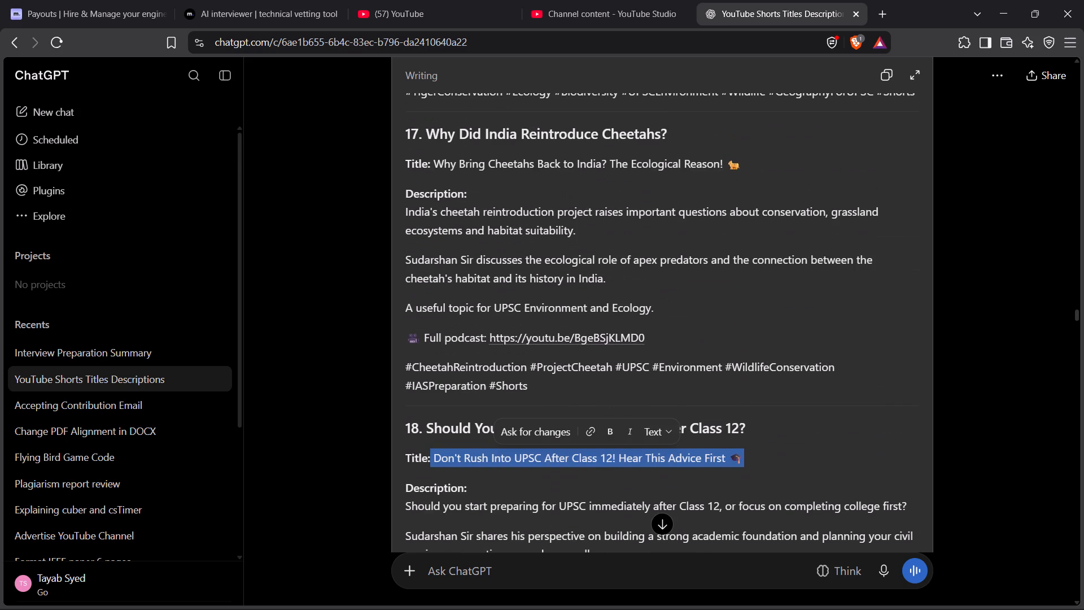
click(647, 0)
drag(338, 251, 272, 247)
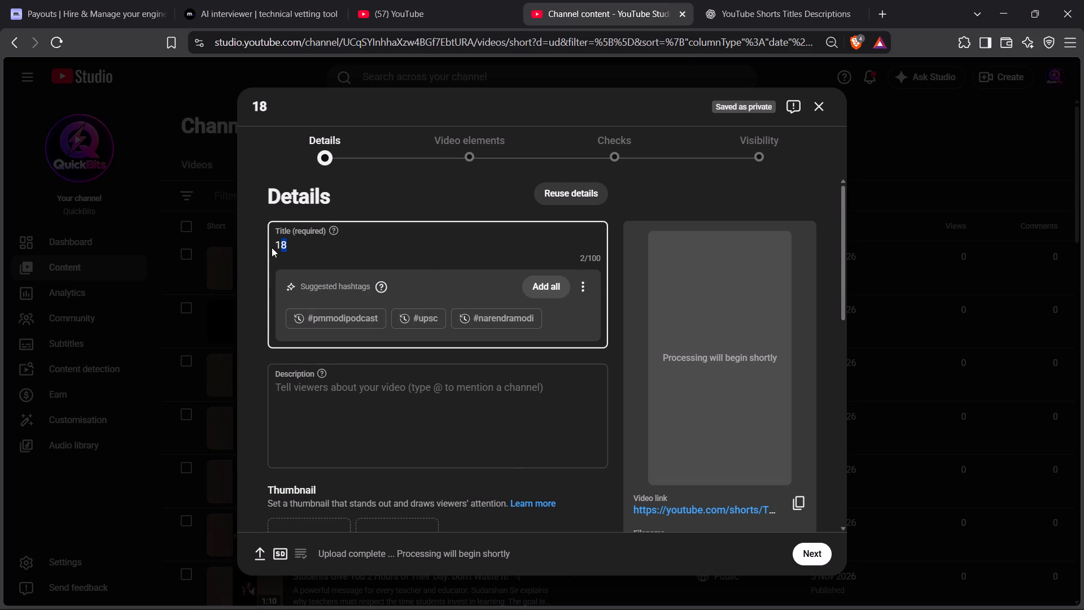
drag(272, 247, 271, 247)
key(ctrl+v)
Fill the clip 18 description with ChatGPT's full item 18 description, including the podcast link and hashtags.
click(418, 408)
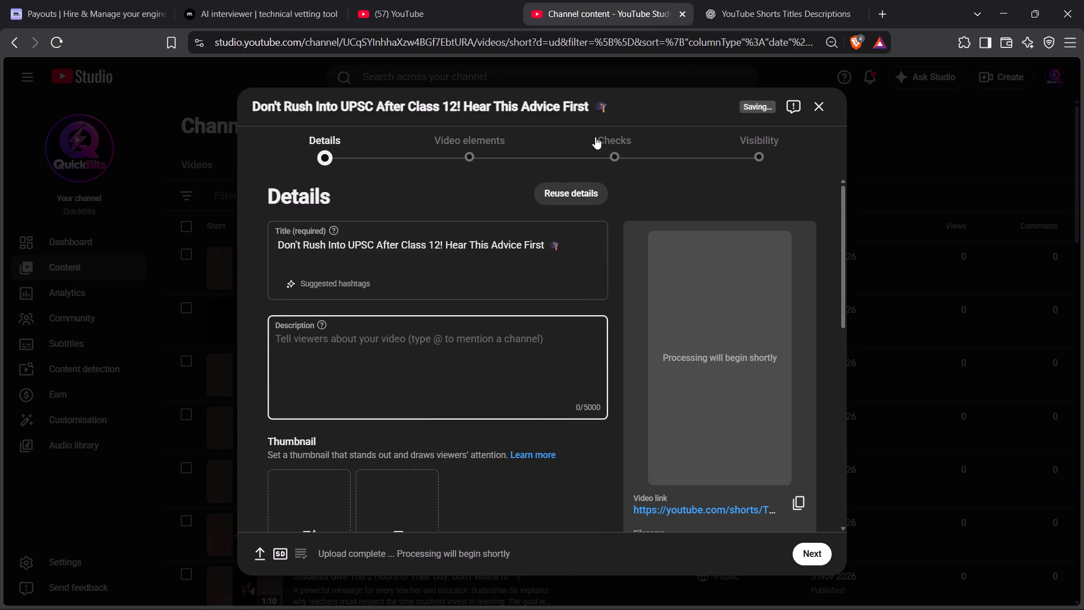
click(746, 0)
scroll(478, 446, down, 2)
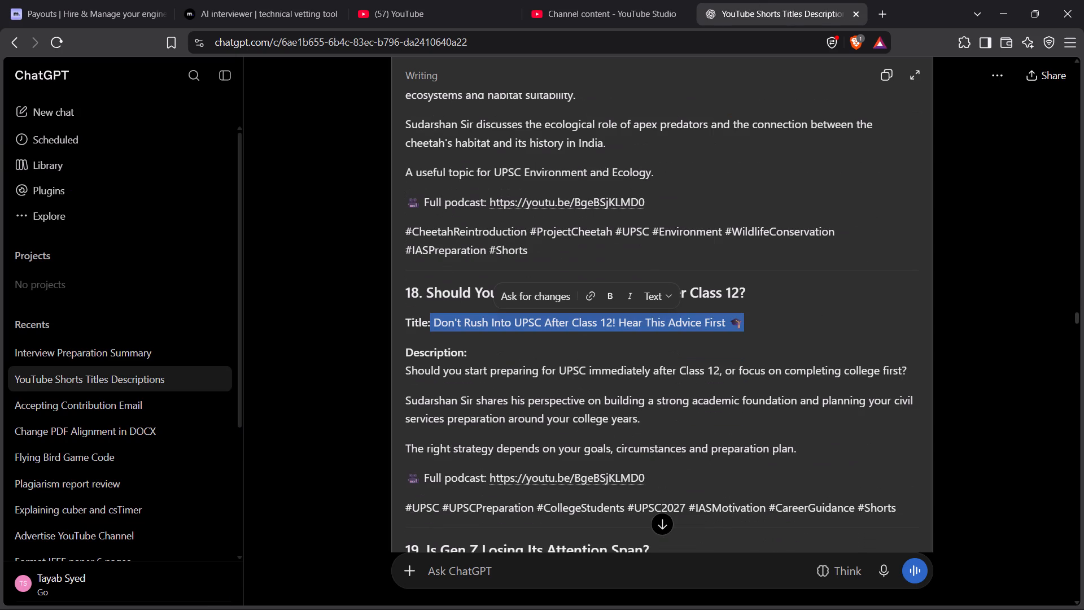
drag(409, 363, 515, 400)
drag(406, 368, 407, 368)
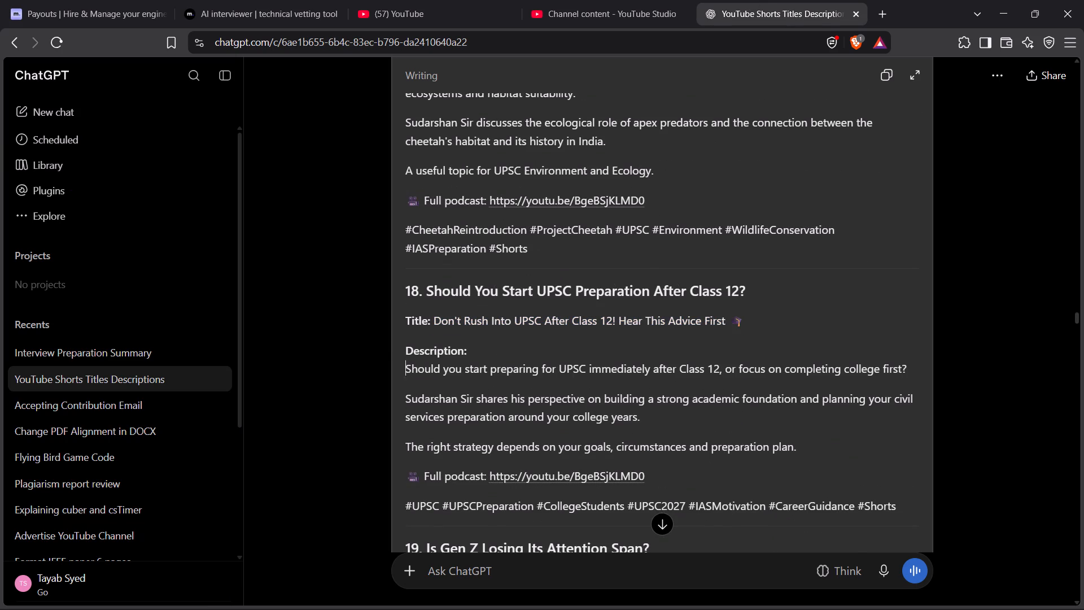
drag(407, 368, 772, 435)
scroll(653, 495, down, 1)
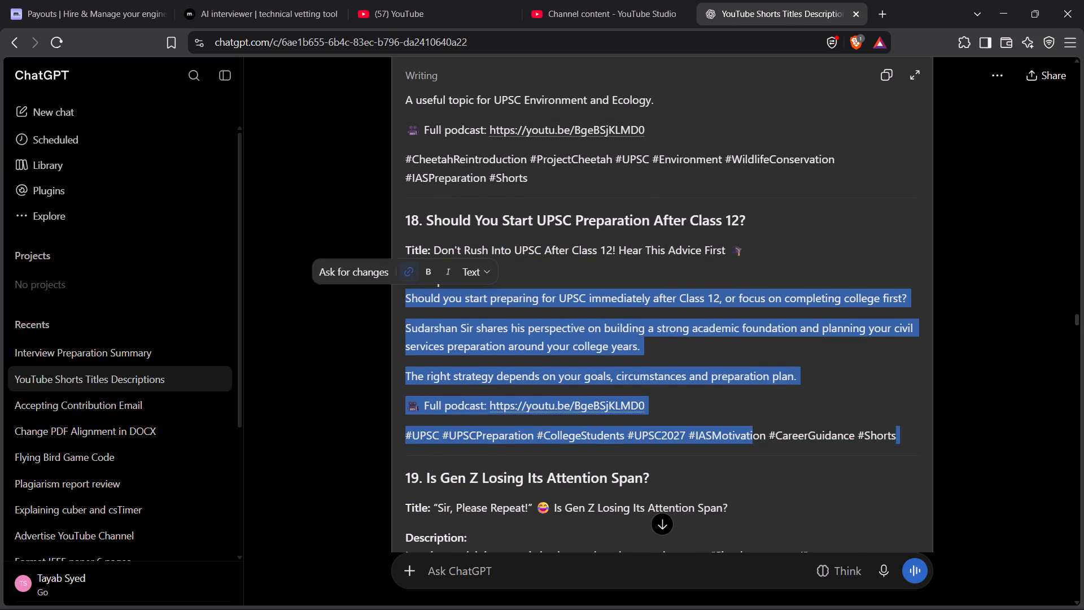
drag(772, 435, 904, 434)
key(ctrl+c)
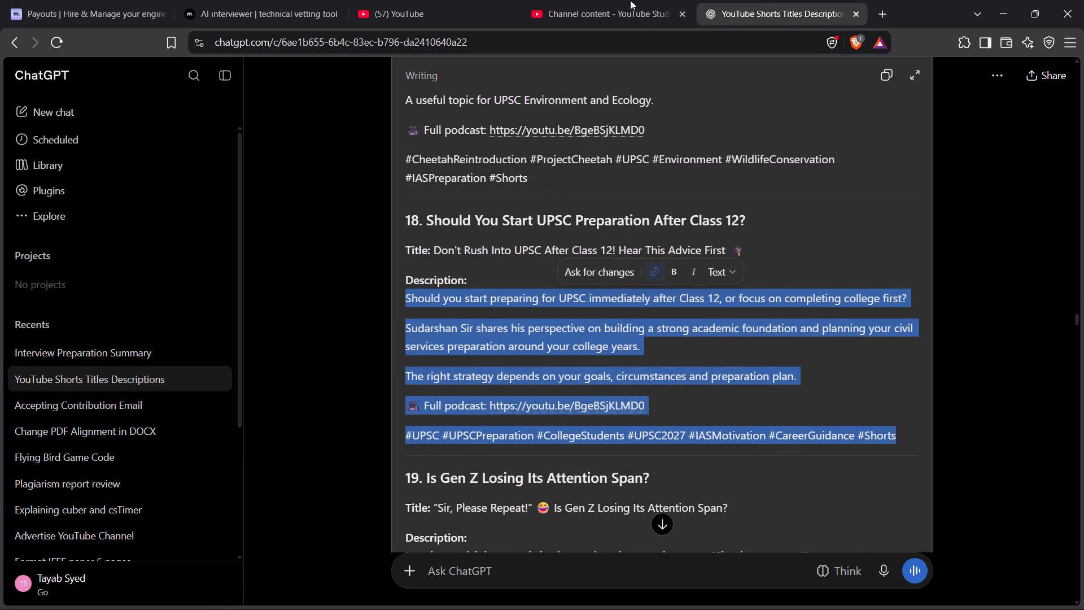
click(626, 0)
click(440, 374)
key(ctrl+v)
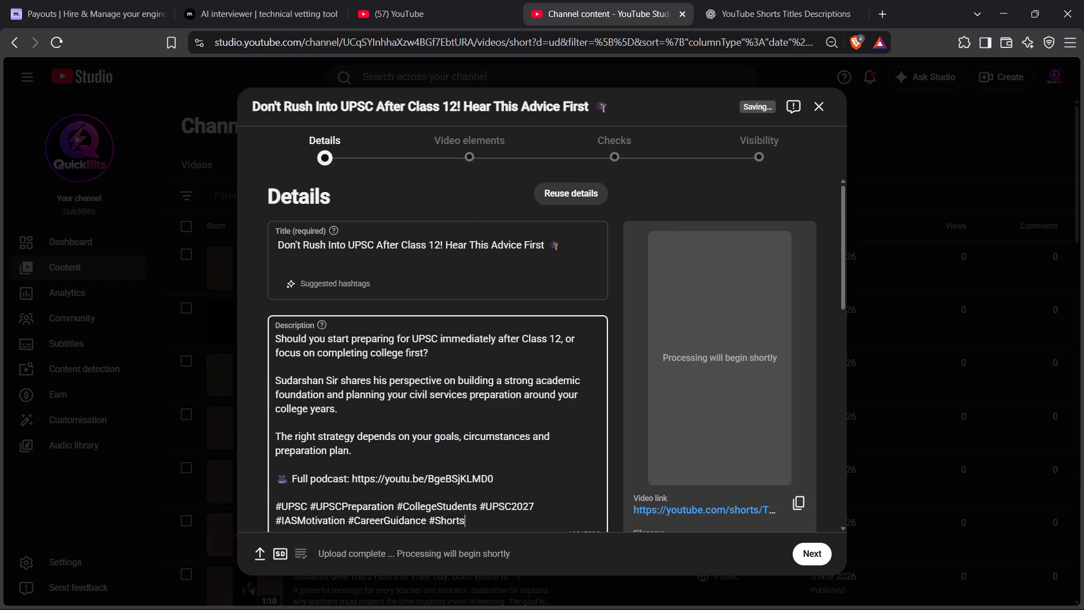
scroll(448, 401, down, 3)
click(348, 474)
drag(509, 475, 278, 487)
drag(278, 487, 277, 481)
key(super+v)
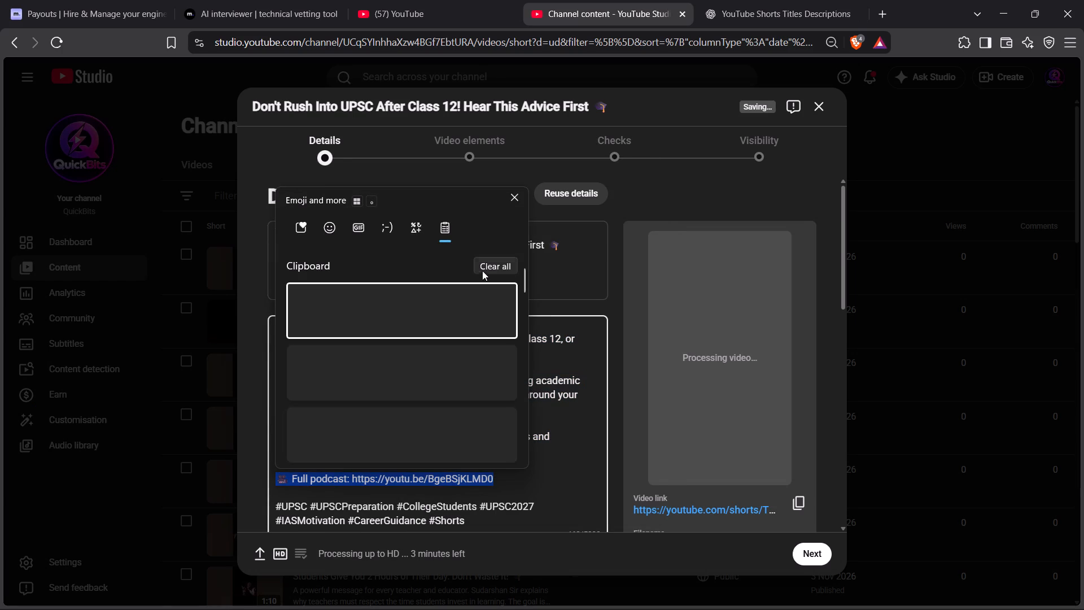
drag(524, 280, 517, 473)
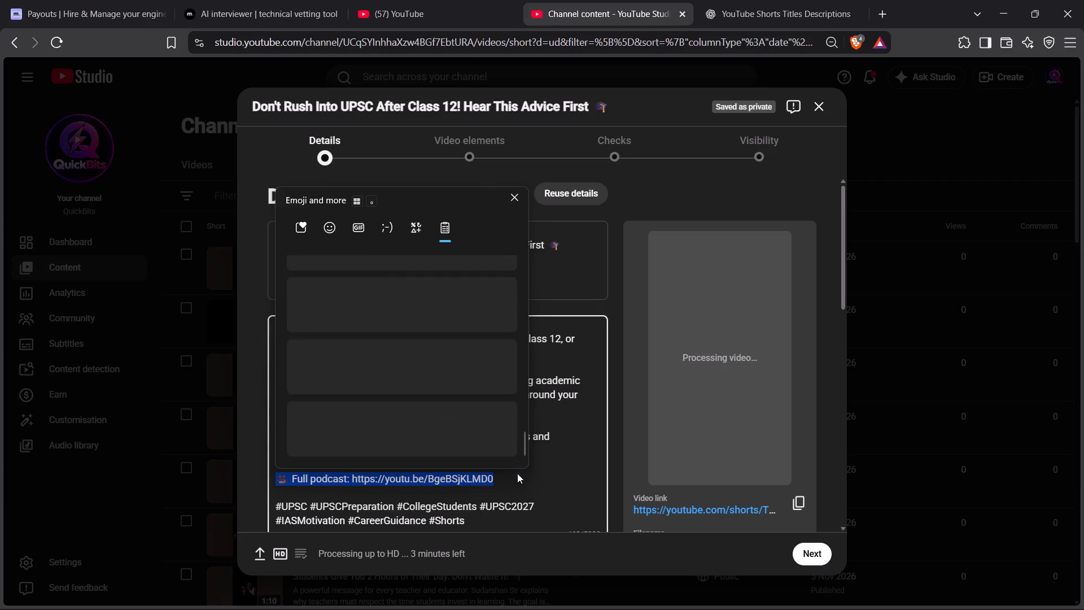
drag(517, 473, 516, 476)
click(373, 423)
key(ctrl+v)
click(329, 477)
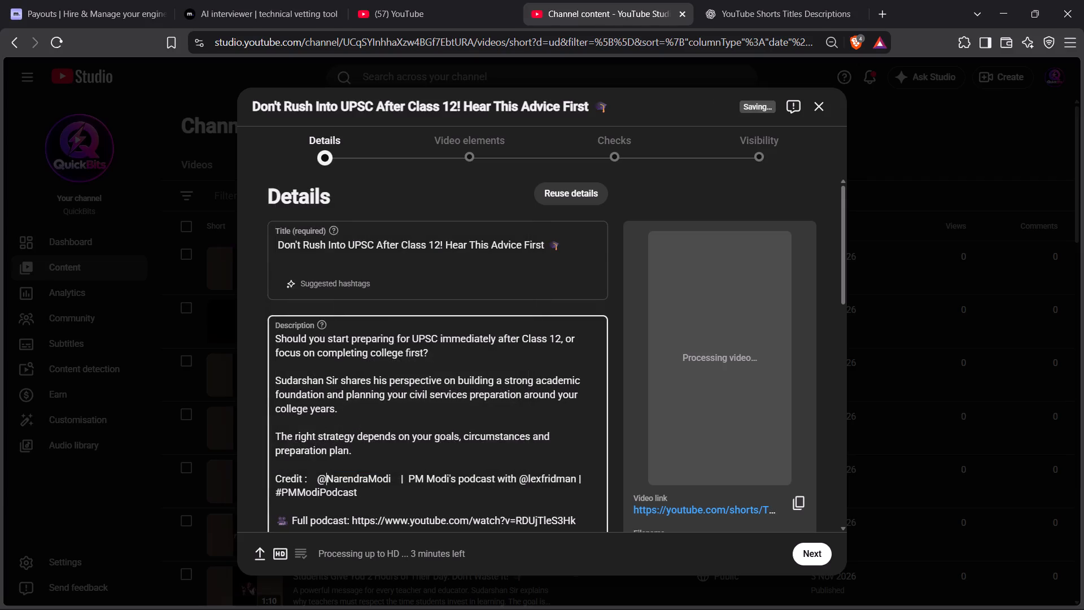
key(BackSpace)
key(shift+at)
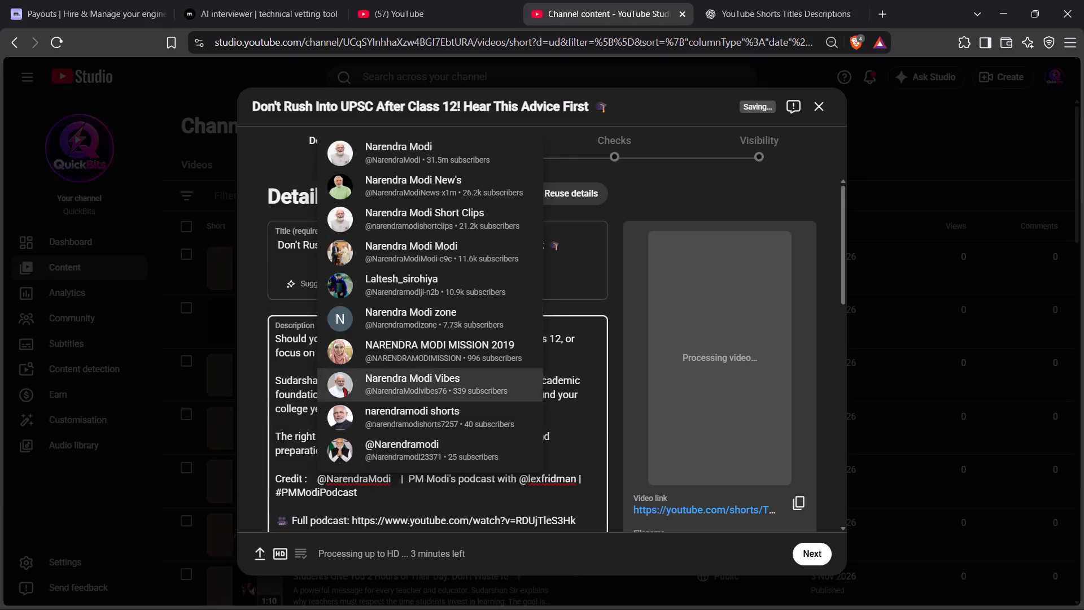
click(371, 156)
Set the clip 18 audience to not Made for Kids and advance through the checks to the Visibility stage.
click(814, 554)
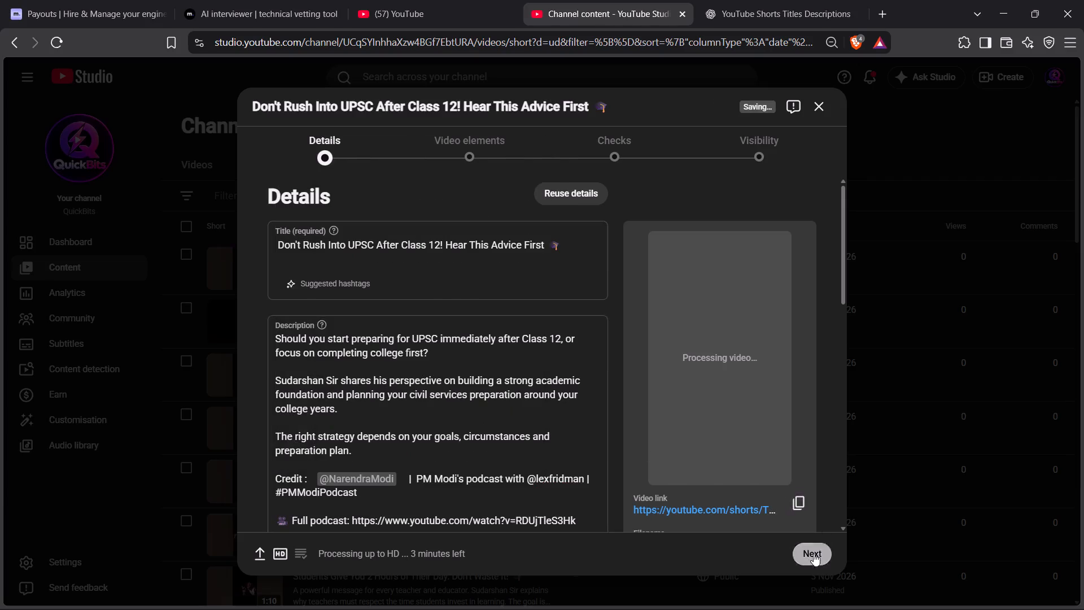
click(330, 402)
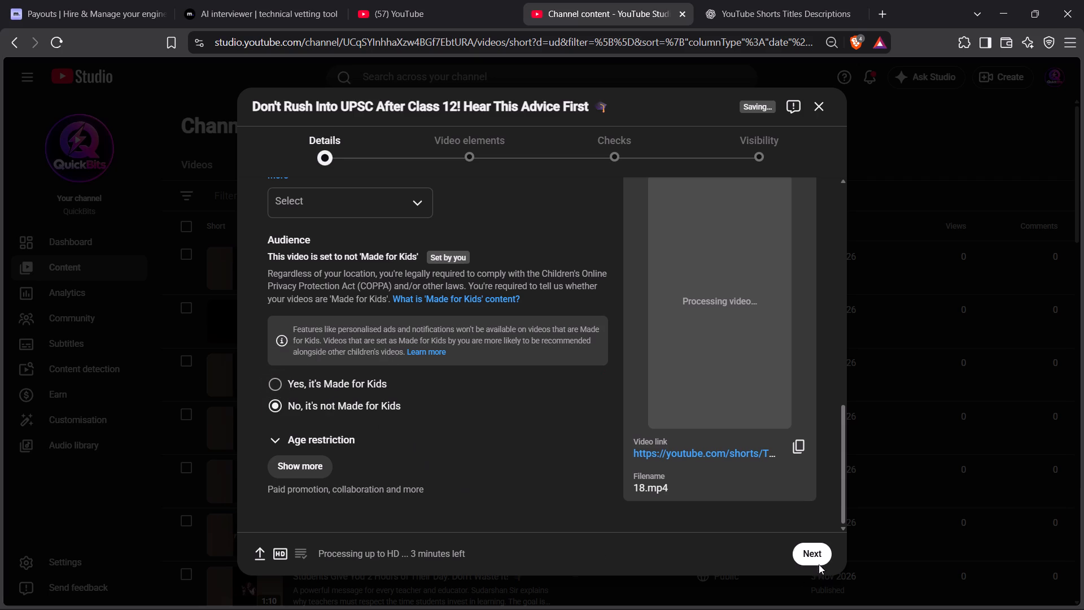
click(815, 561)
click(815, 561)
click(815, 561)
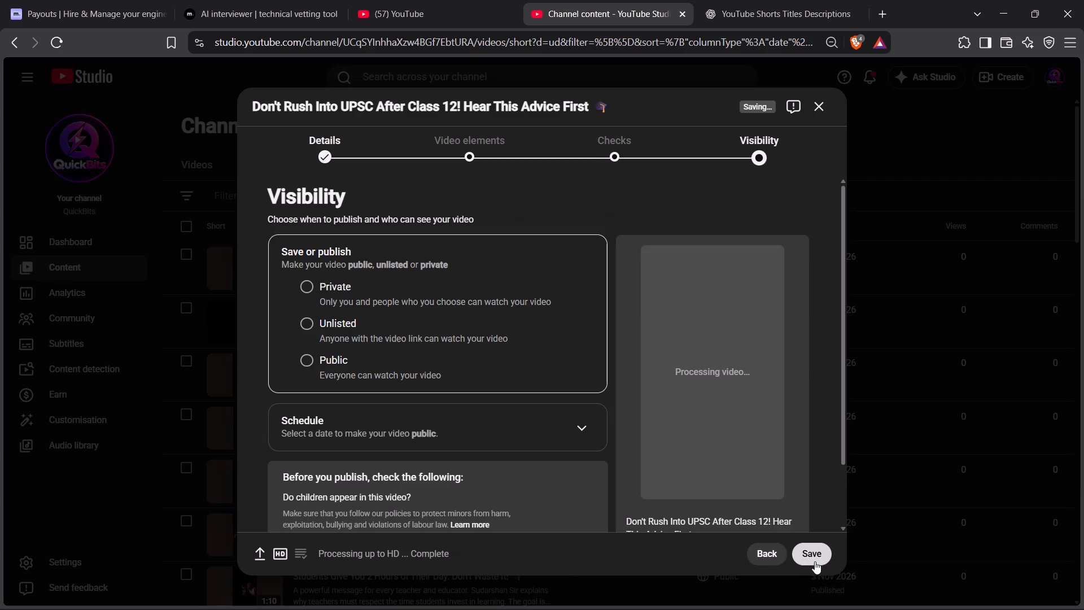
Schedule clip 18 to go public on 4 Nov 2026 at 01:00 in the (GMT+0530) Local Time zone, and dismiss the confirmation.
click(392, 367)
click(399, 432)
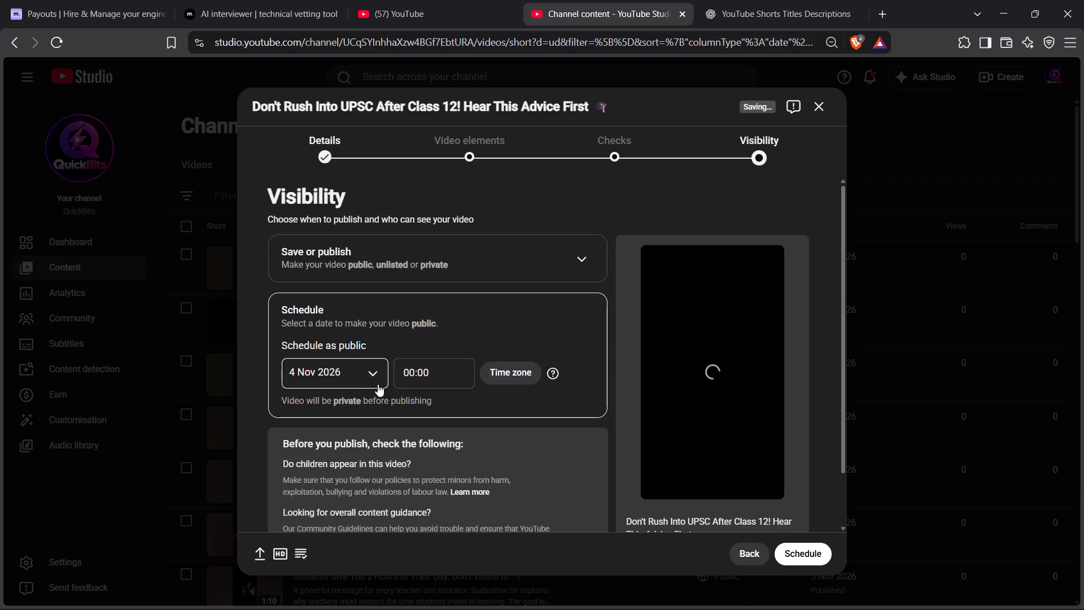
click(417, 372)
key(BackSpace)
key(1)
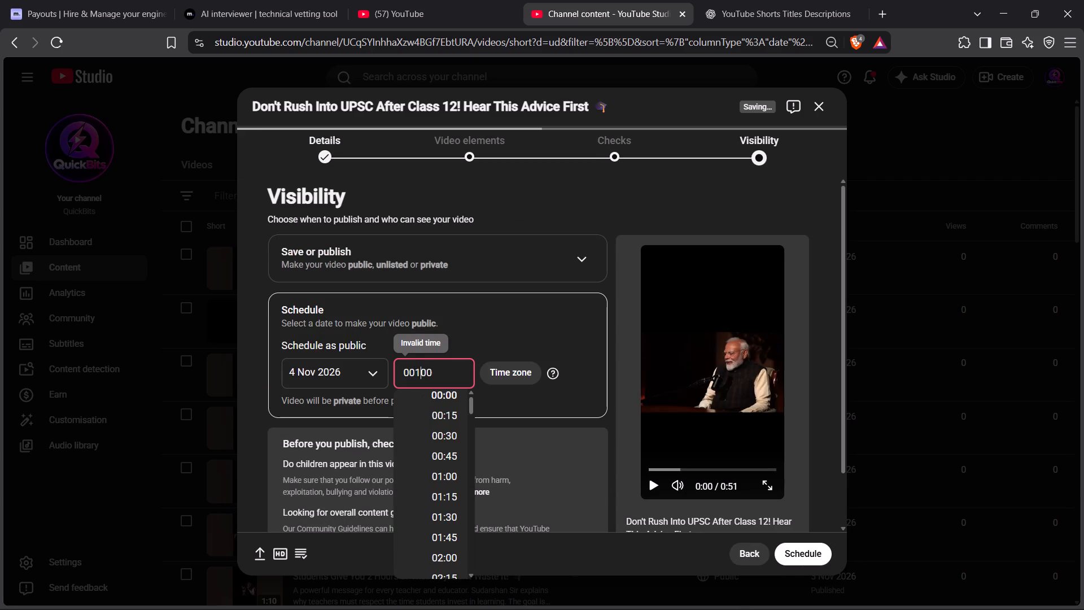
key(BackSpace)
key(BackSpace)
key(1)
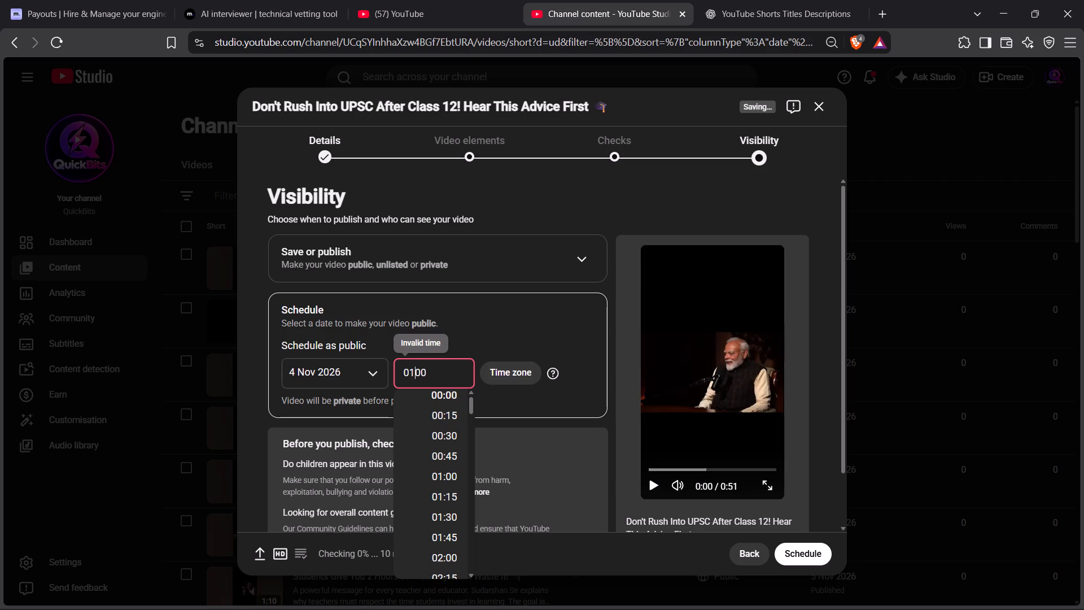
key(shift+colon)
click(522, 376)
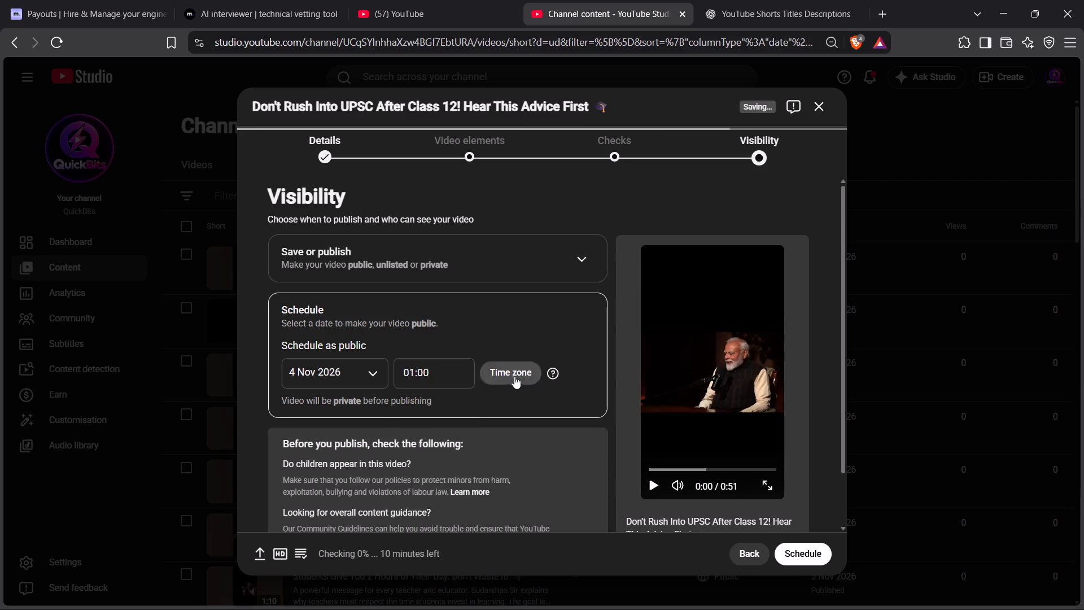
click(518, 369)
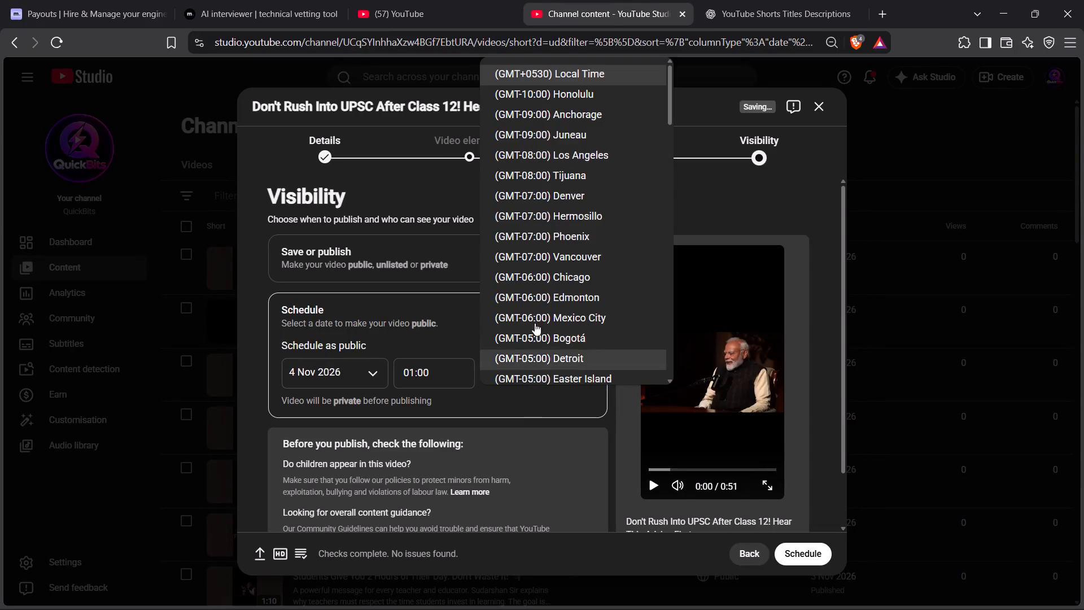
click(579, 75)
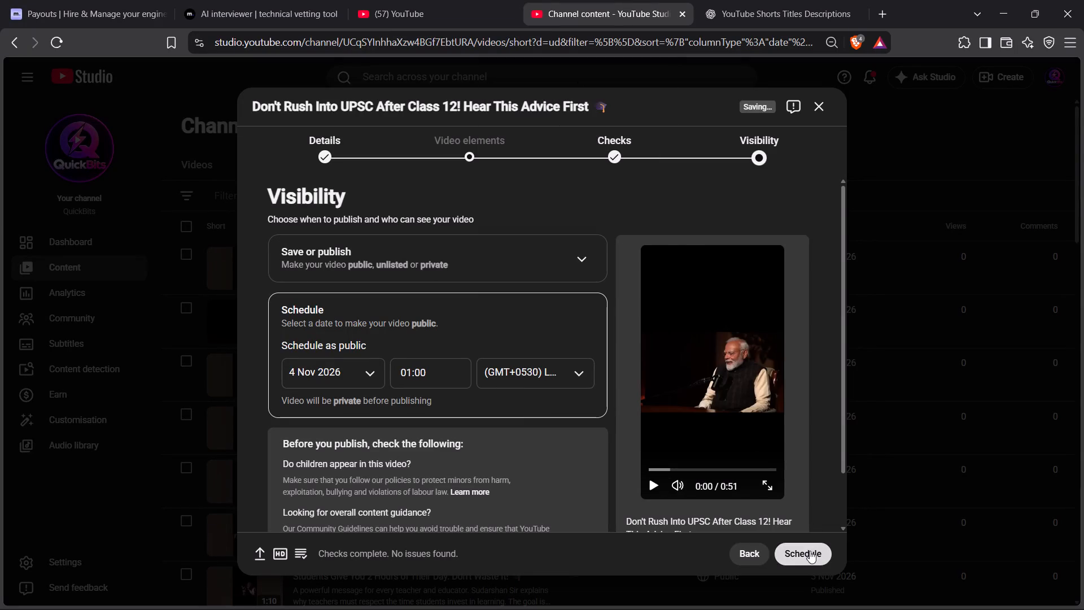
click(810, 551)
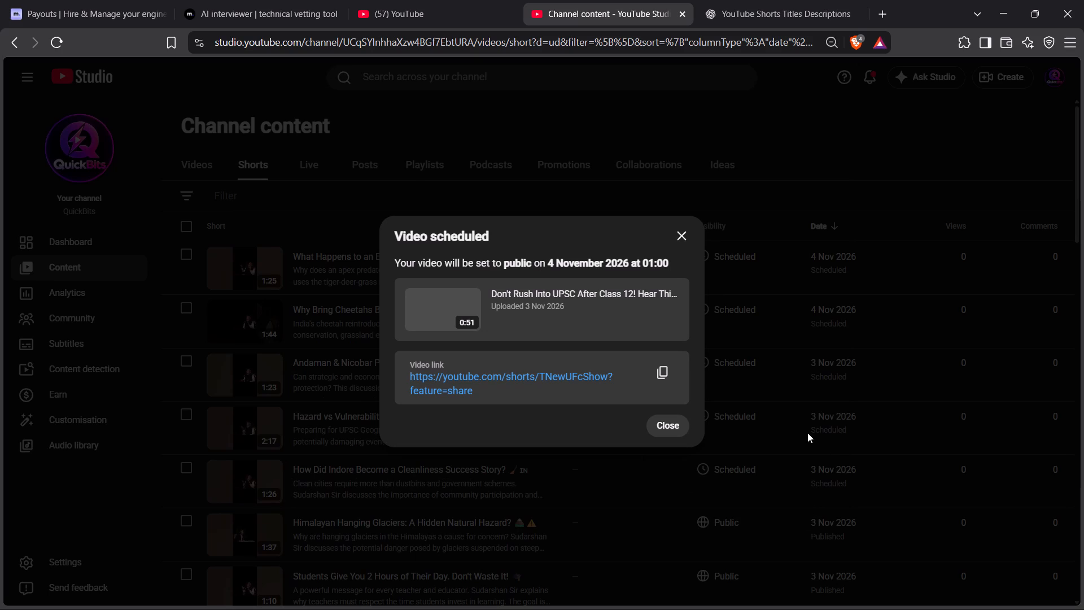
click(681, 236)
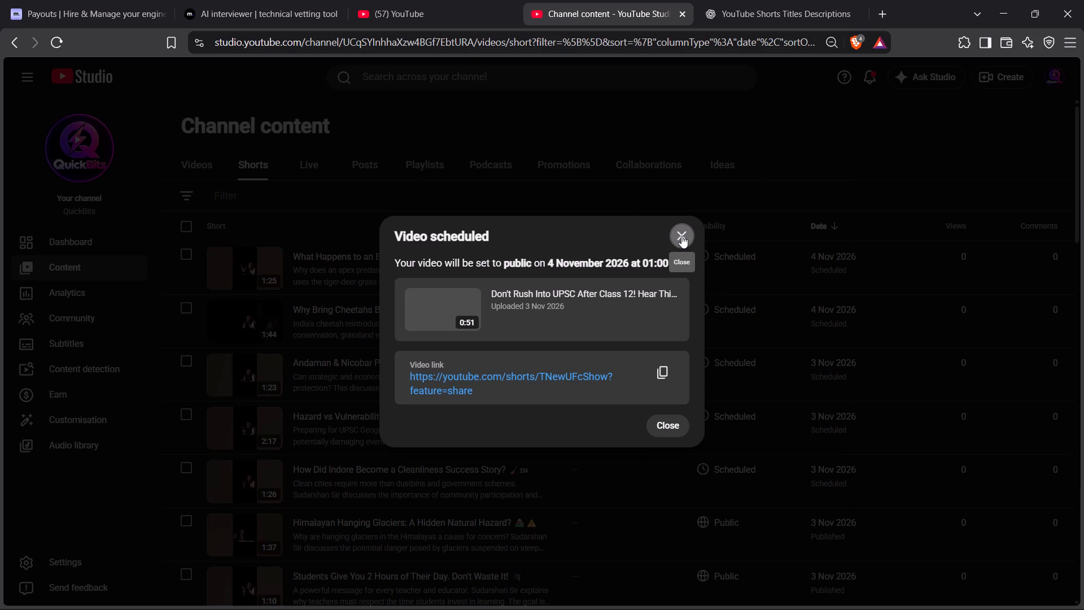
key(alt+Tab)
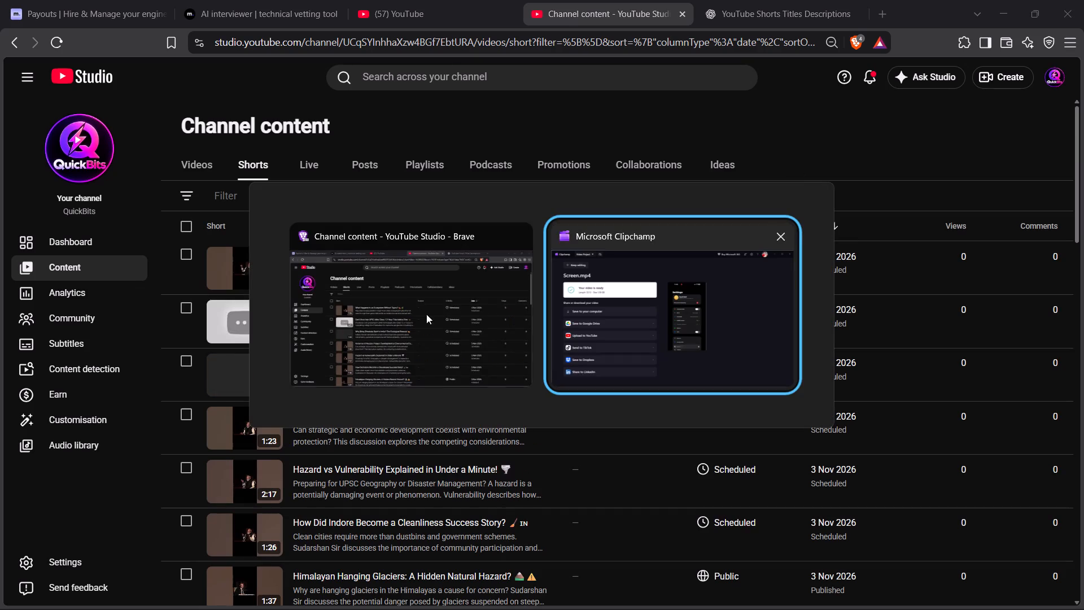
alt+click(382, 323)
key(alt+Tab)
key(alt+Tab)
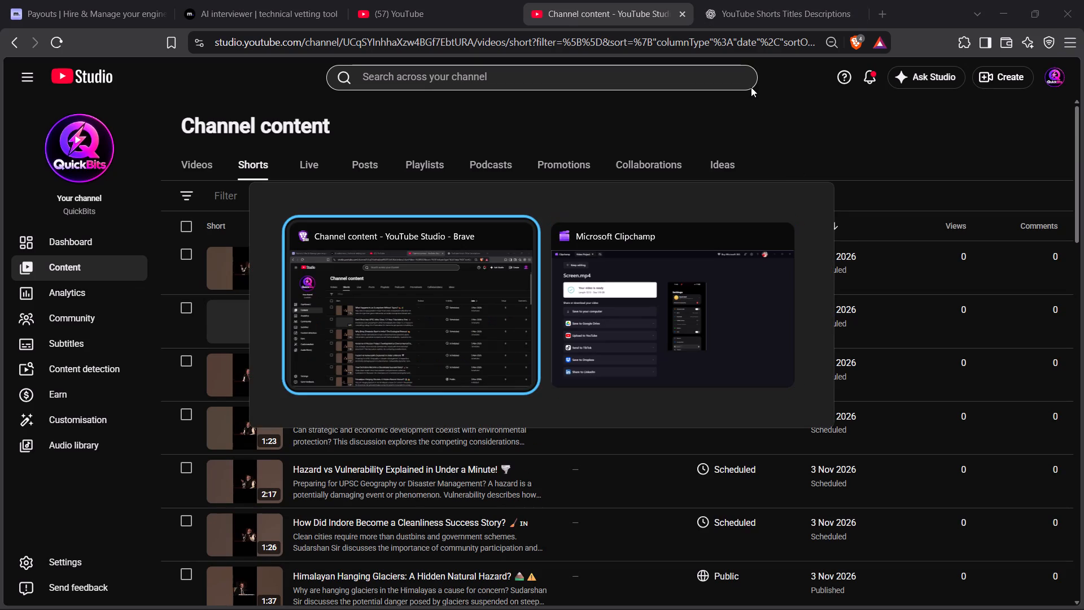
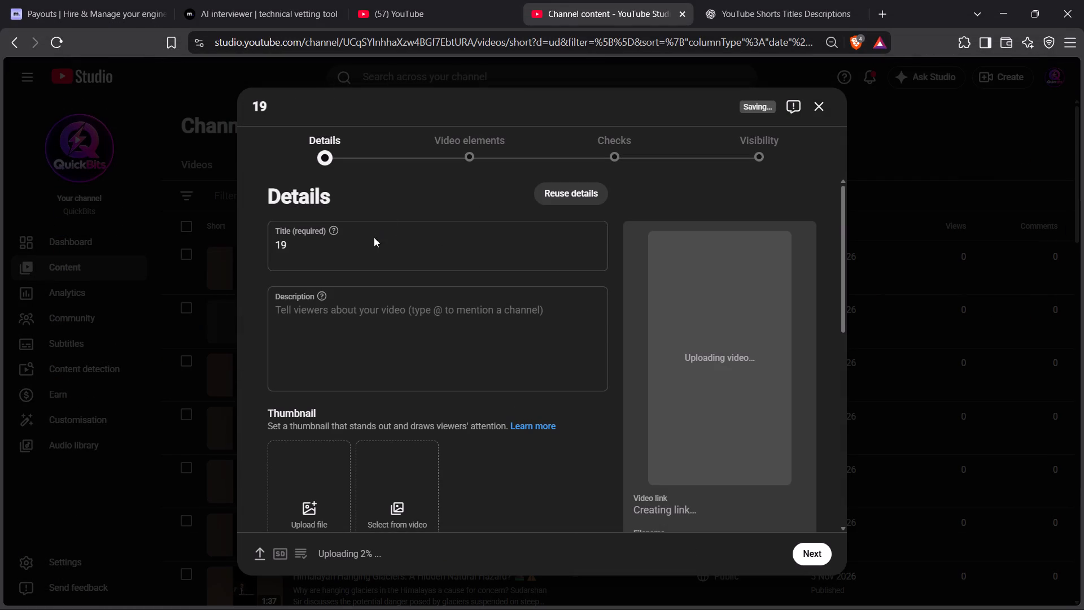
Replace the default video title with the copied “Sir, Please Repeat!” 😂 Is Gen Z Losing Its Attention Span?
drag(363, 242, 267, 249)
key(ctrl+v)
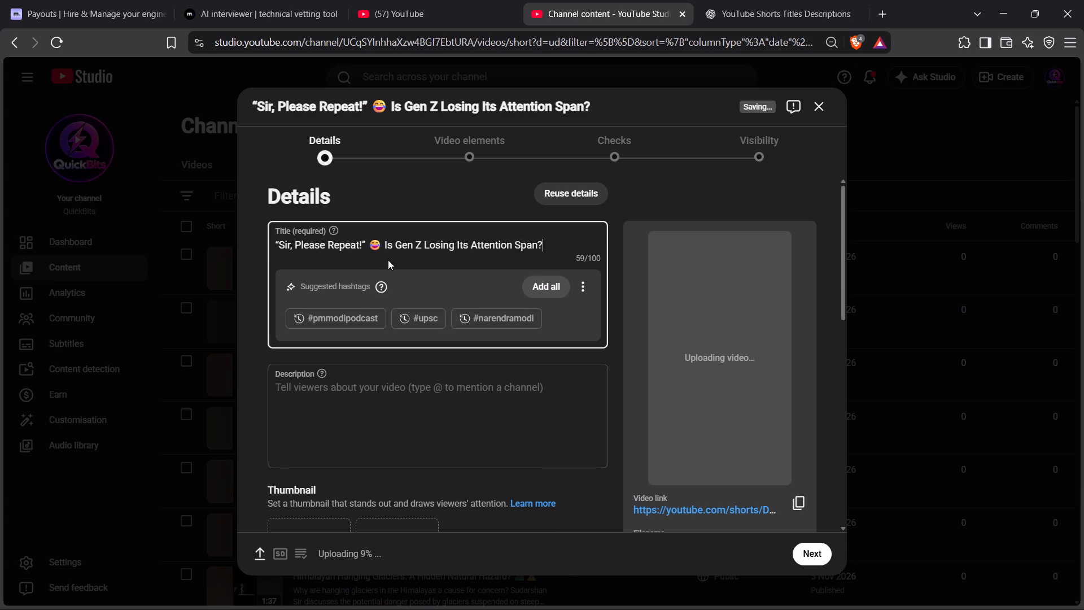
Copy the full clip 19 description, hashtags included, from ChatGPT and paste it into the video's Description.
click(432, 386)
click(784, 0)
scroll(502, 452, down, 3)
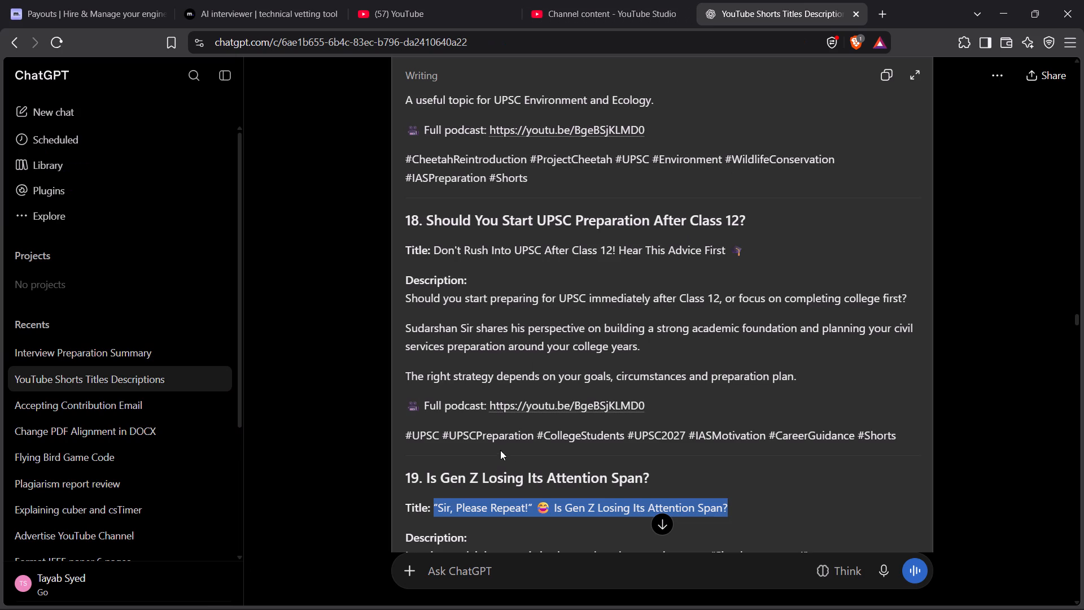
drag(404, 339, 447, 386)
drag(406, 342, 574, 462)
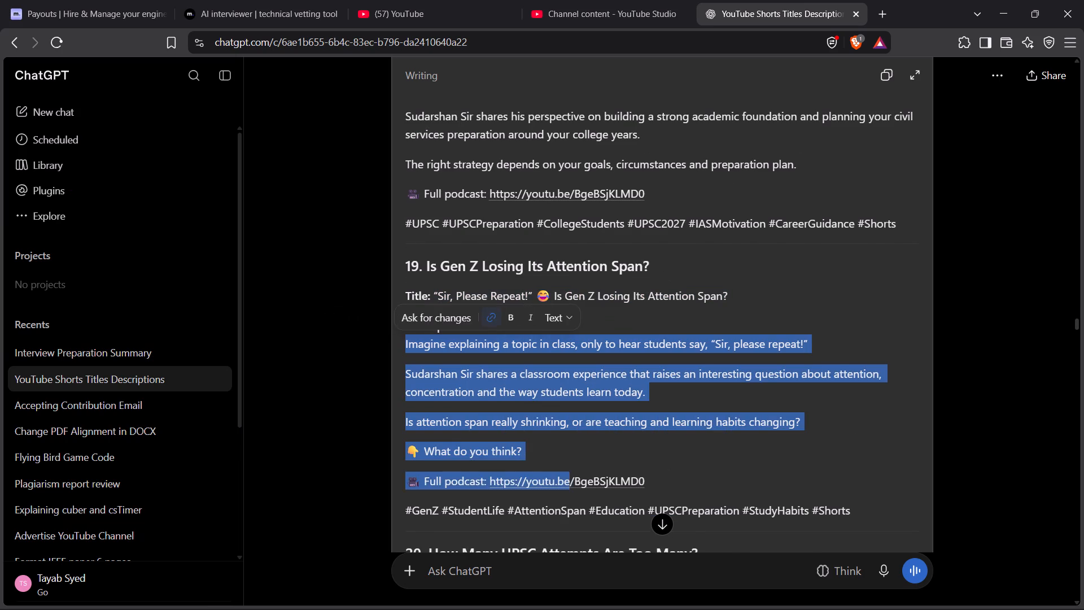
drag(574, 462, 873, 437)
scroll(573, 462, down, 1)
key(ctrl+c)
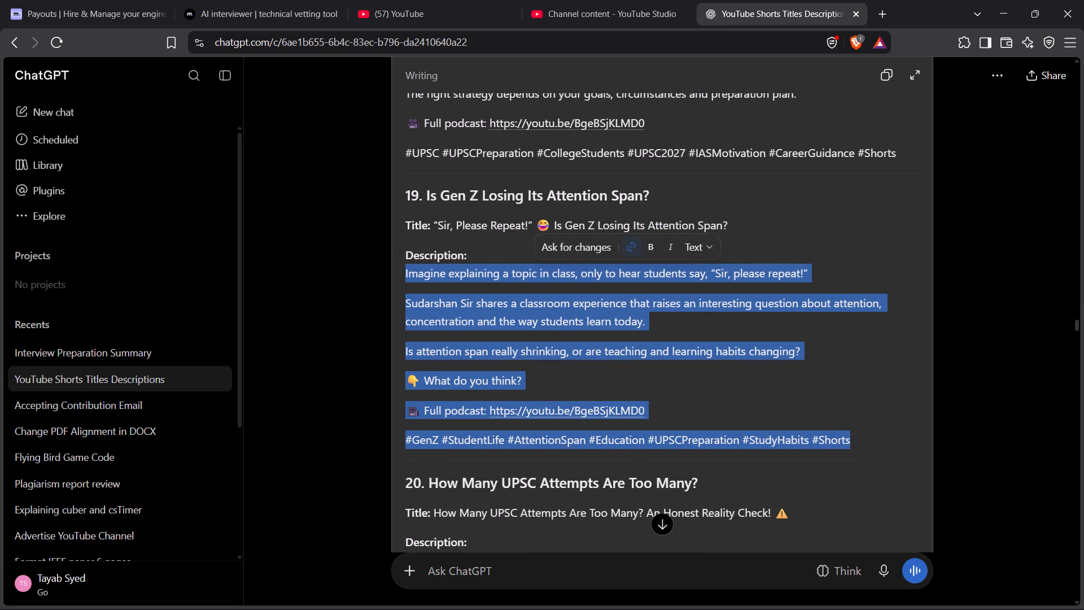
click(658, 0)
click(383, 354)
key(ctrl+v)
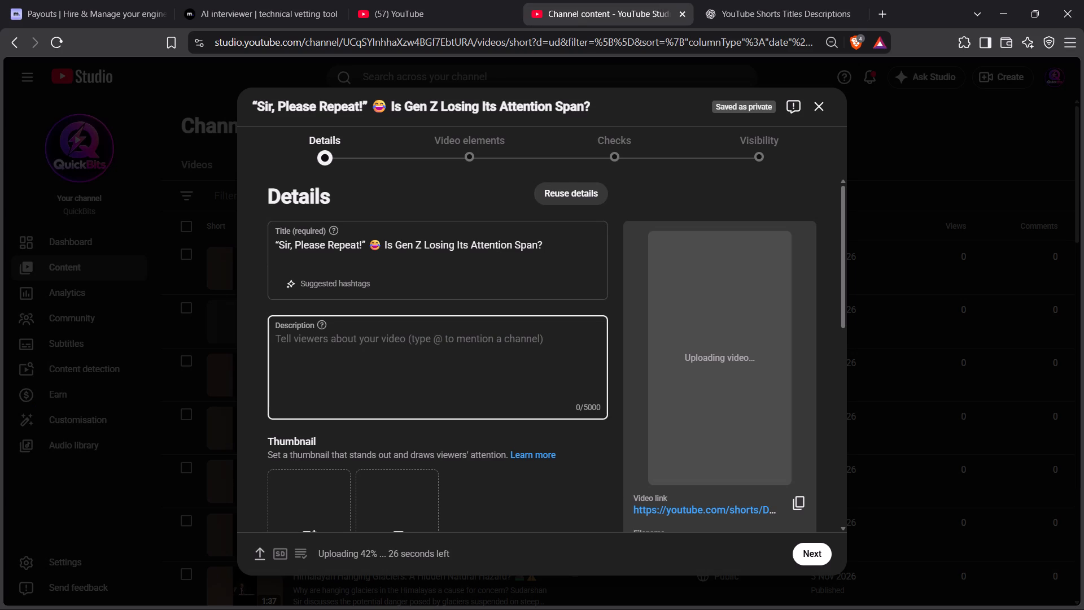
scroll(382, 354, down, 2)
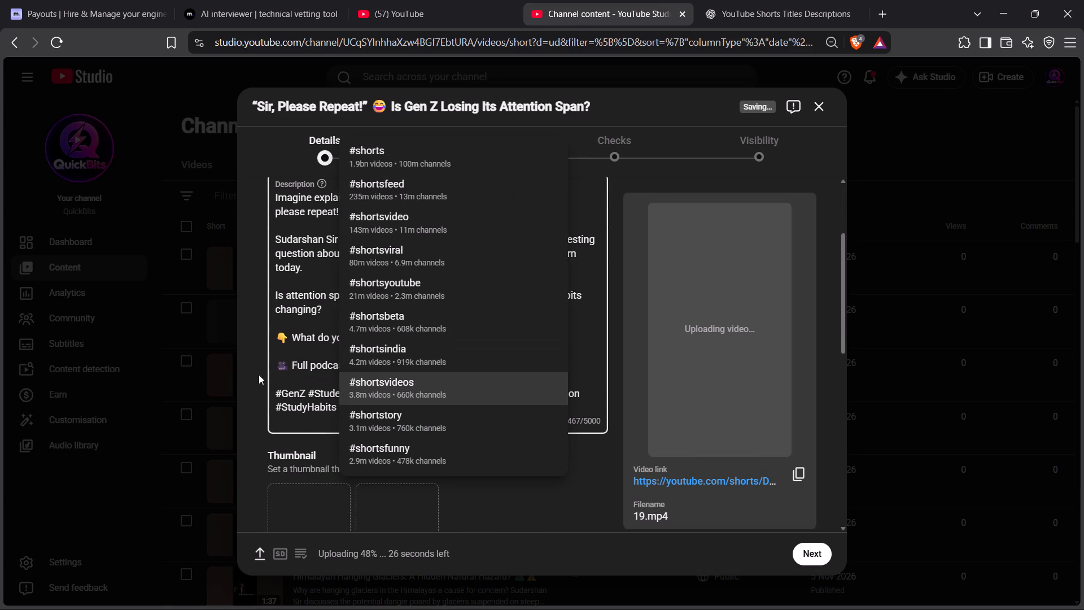
click(276, 364)
drag(276, 364, 504, 371)
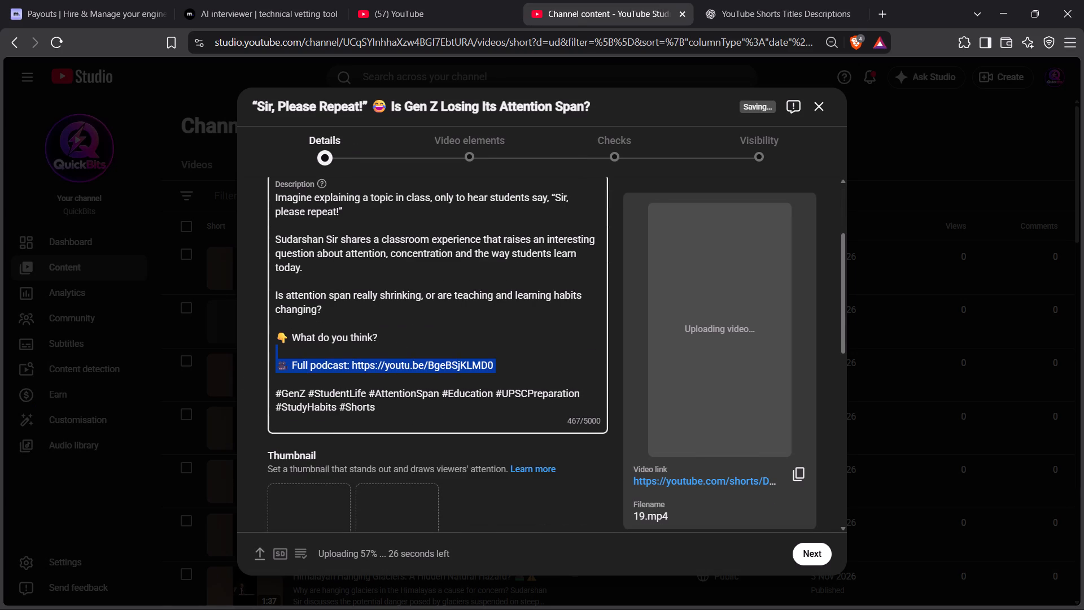
key(super+v)
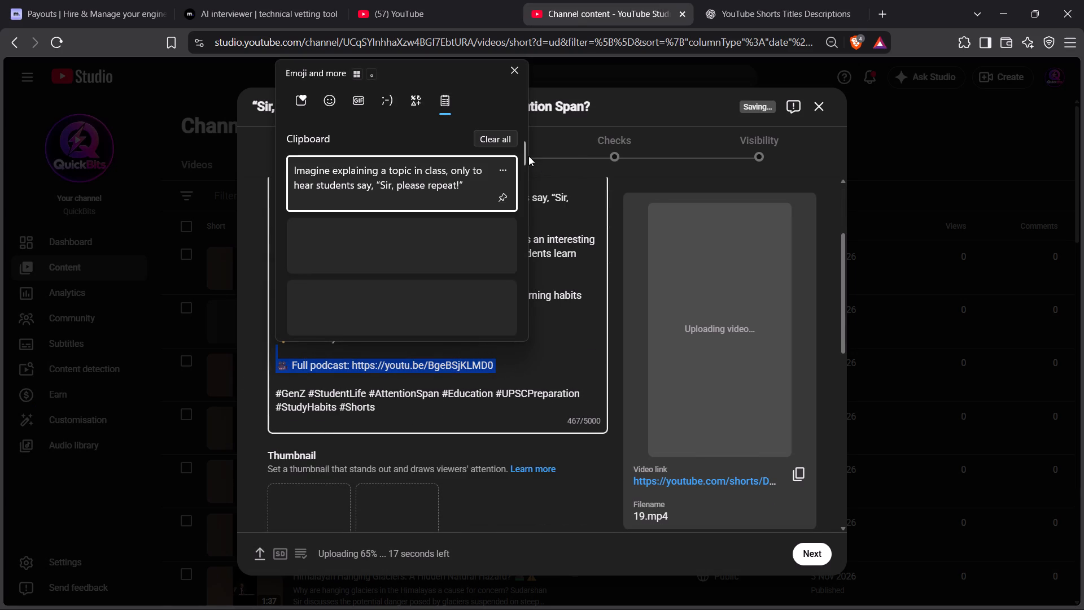
drag(524, 152, 524, 348)
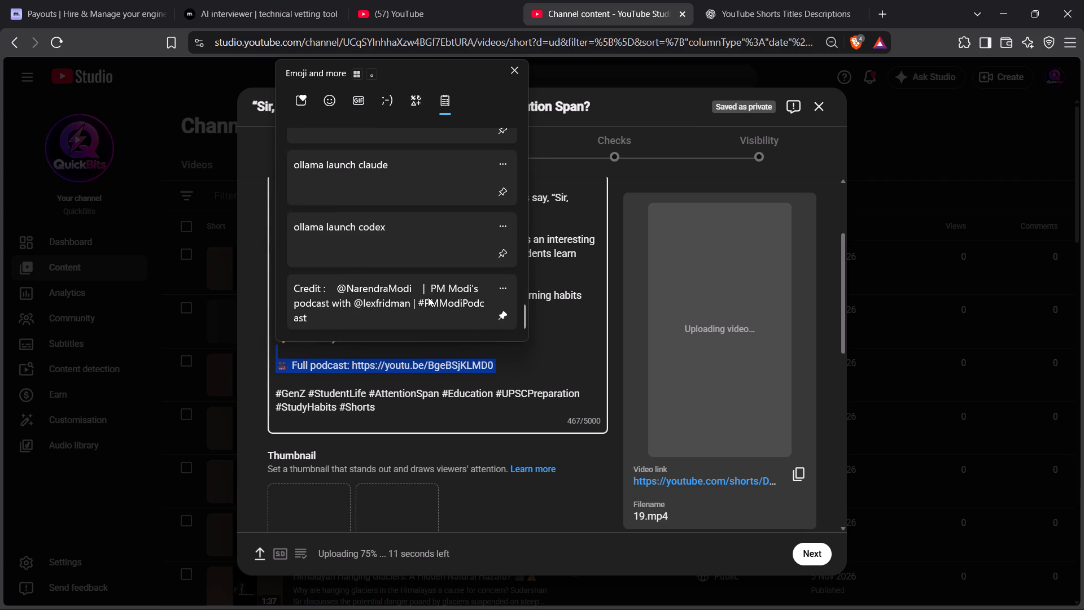
click(428, 297)
key(ctrl+v)
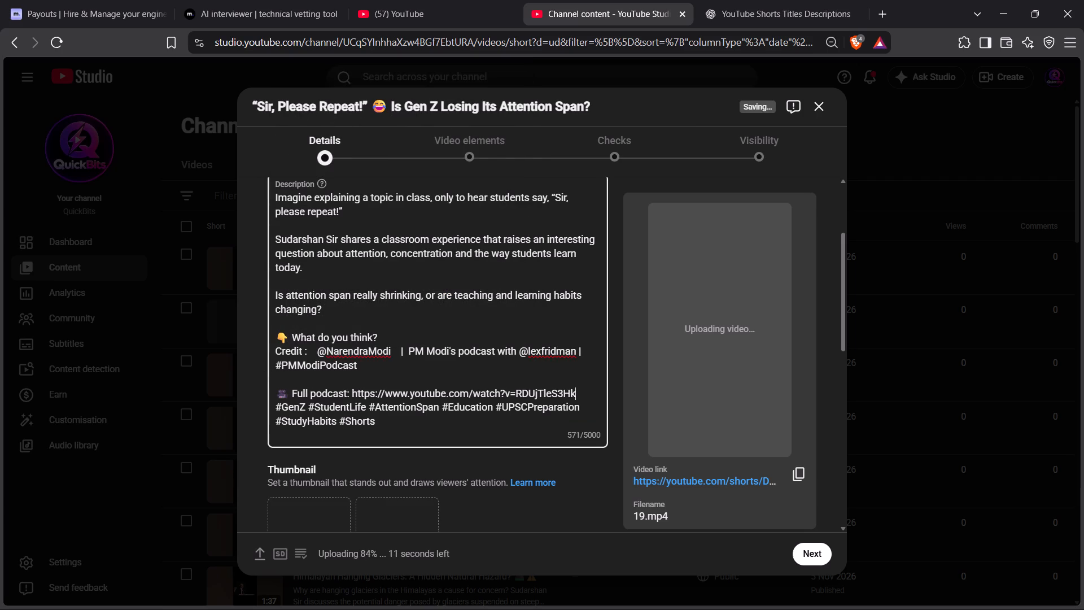
click(330, 348)
click(324, 350)
key(BackSpace)
key(shift+at)
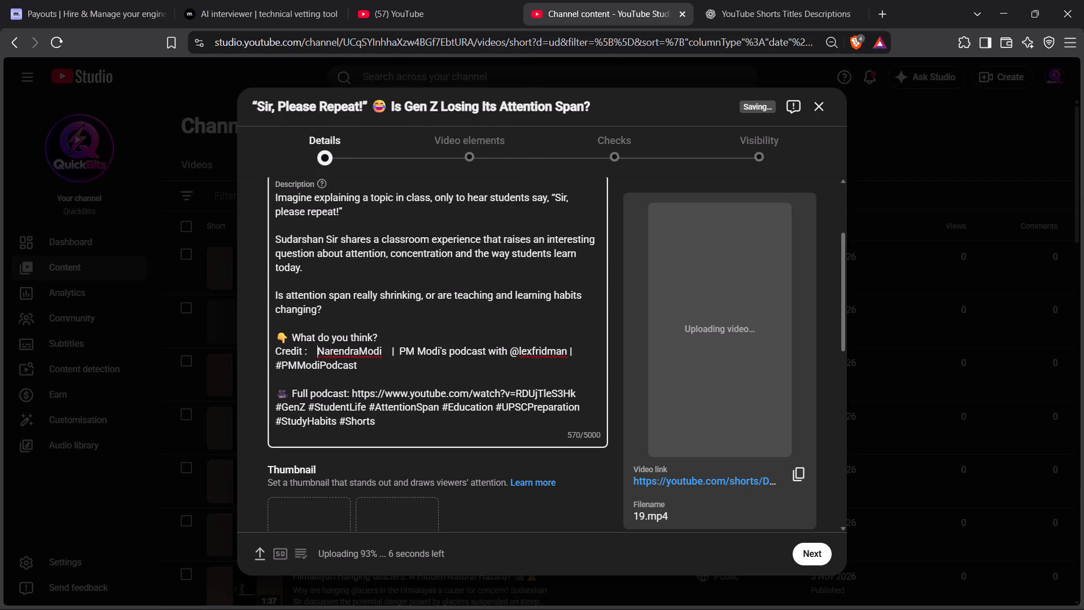
click(494, 77)
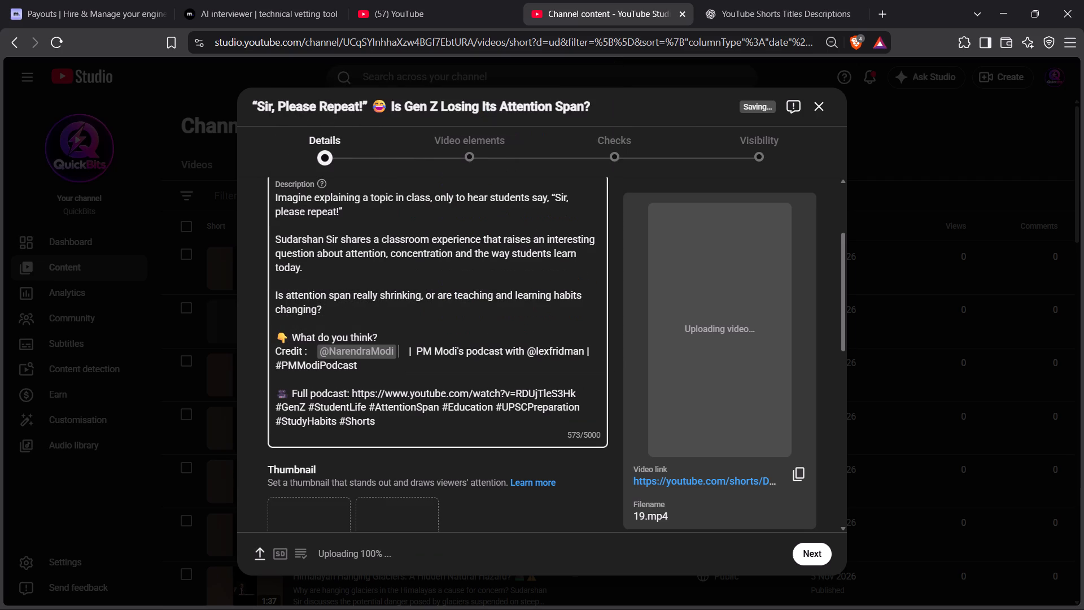
Insert a blank line between "What do you think?" and the credit line in the description.
click(425, 334)
key(shift+Return)
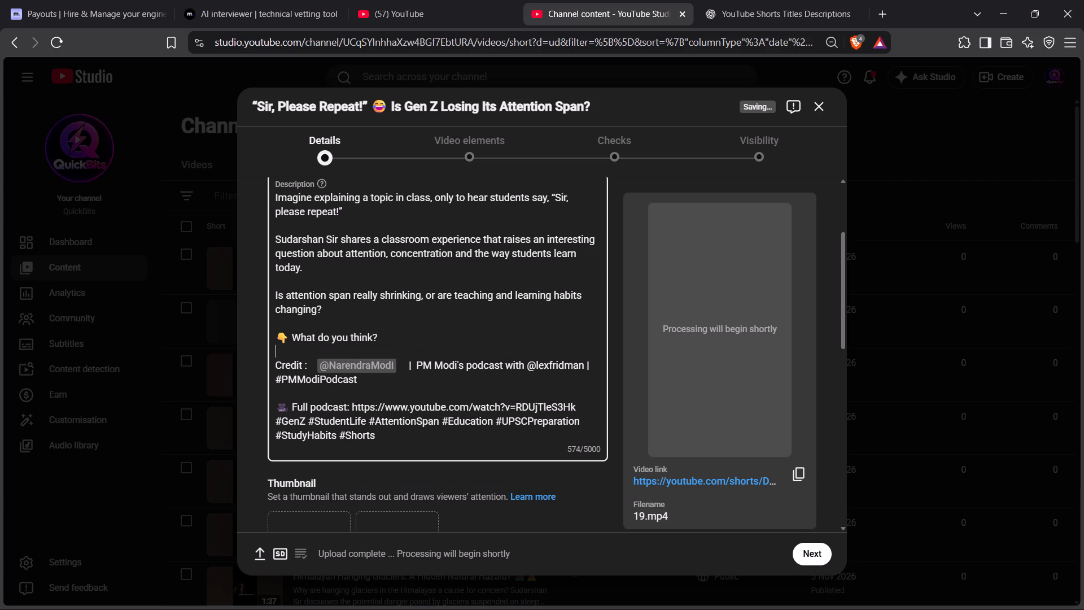
Set the clip 19 audience to not Made for Kids and advance through the checks to the Visibility stage.
scroll(434, 387, down, 3)
scroll(292, 460, down, 3)
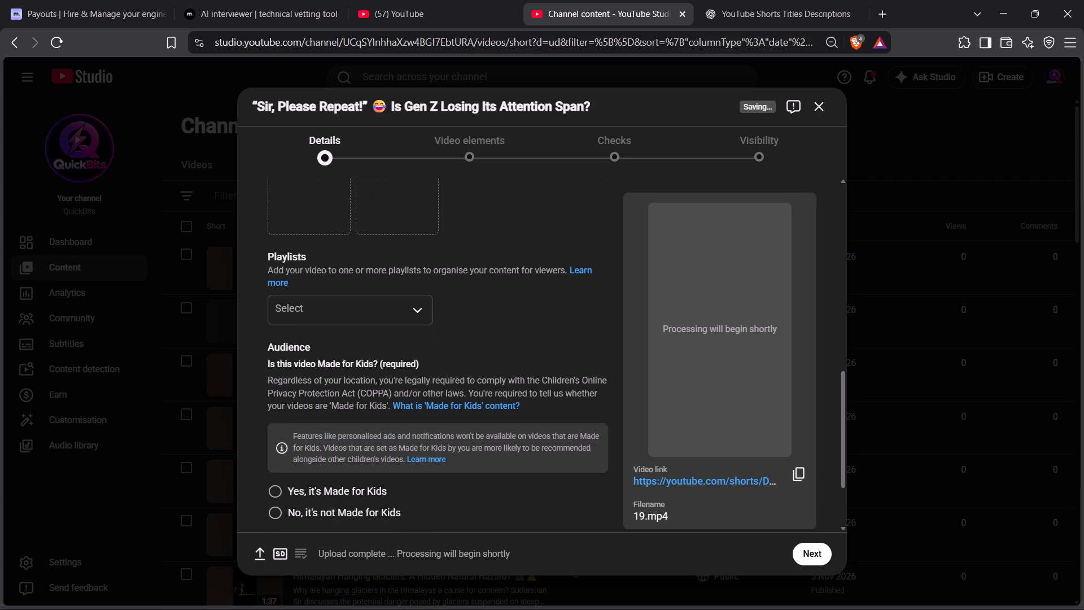
scroll(293, 451, down, 2)
click(316, 406)
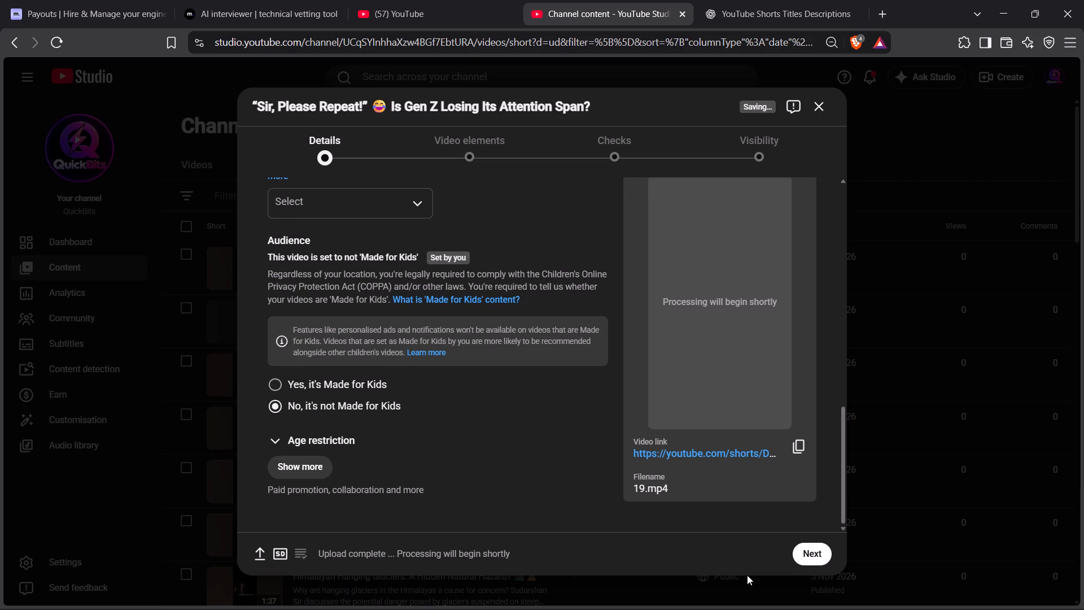
click(823, 551)
click(815, 551)
click(815, 551)
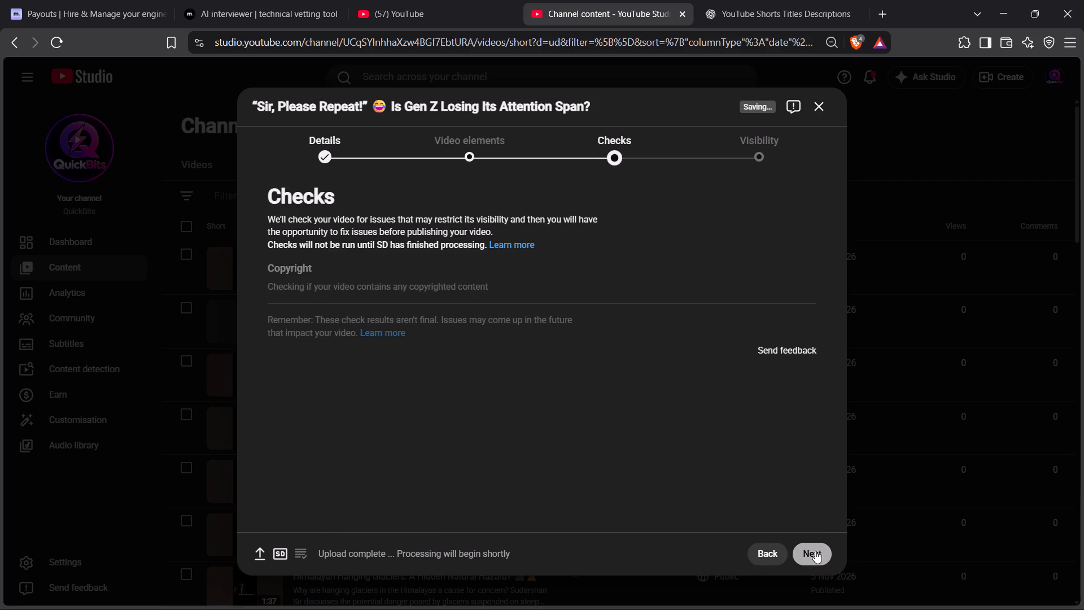
Schedule clip 19 to go public on 4 Nov 2026 at 02:00 in the (GMT+0530) Local Time zone.
click(365, 366)
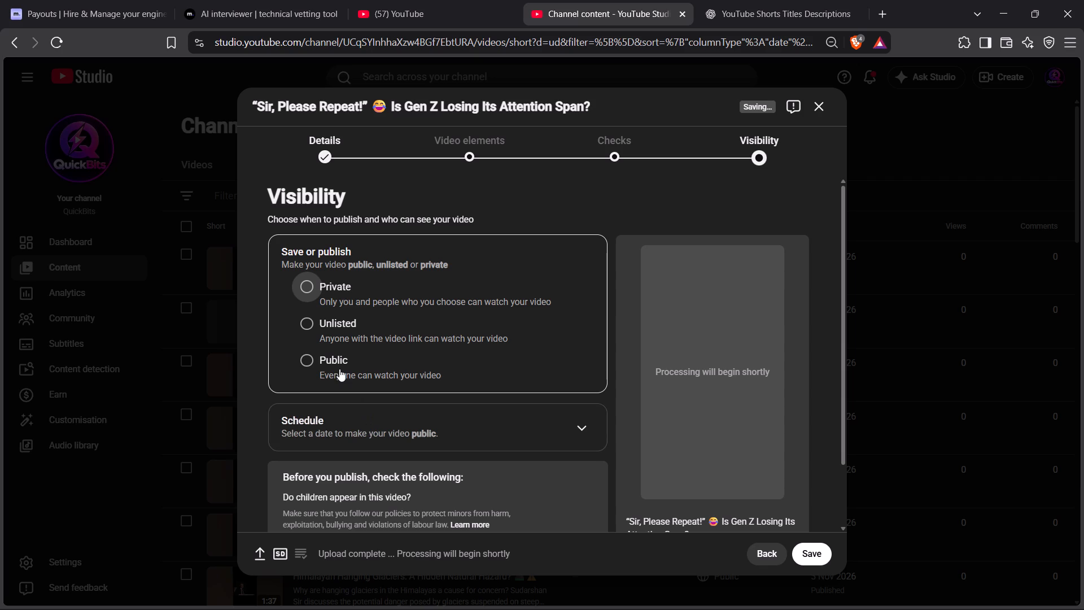
click(339, 369)
click(356, 402)
click(364, 420)
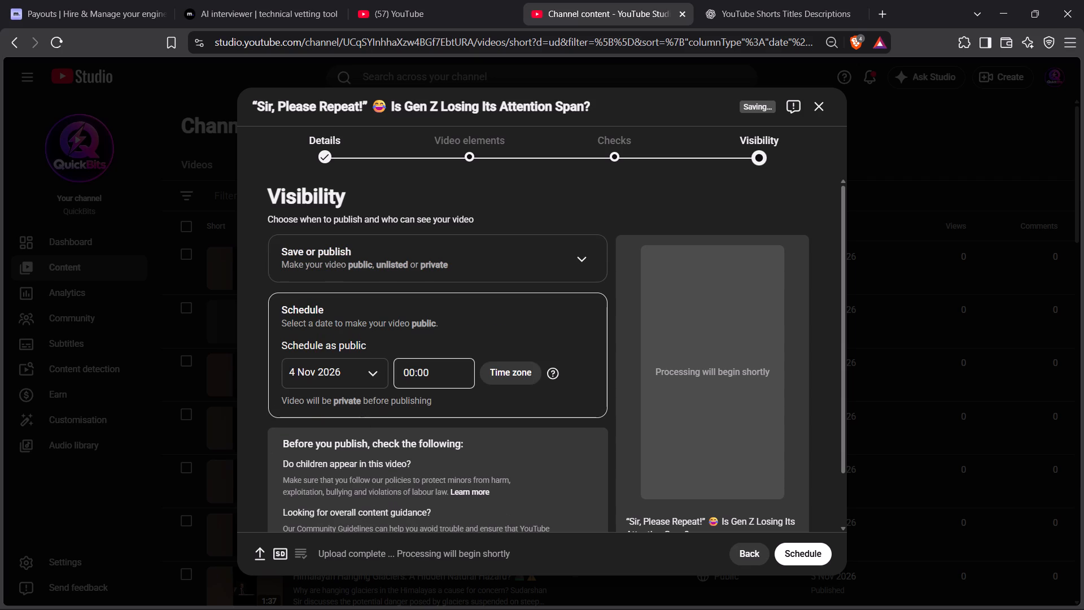
click(413, 368)
key(BackSpace)
key(2)
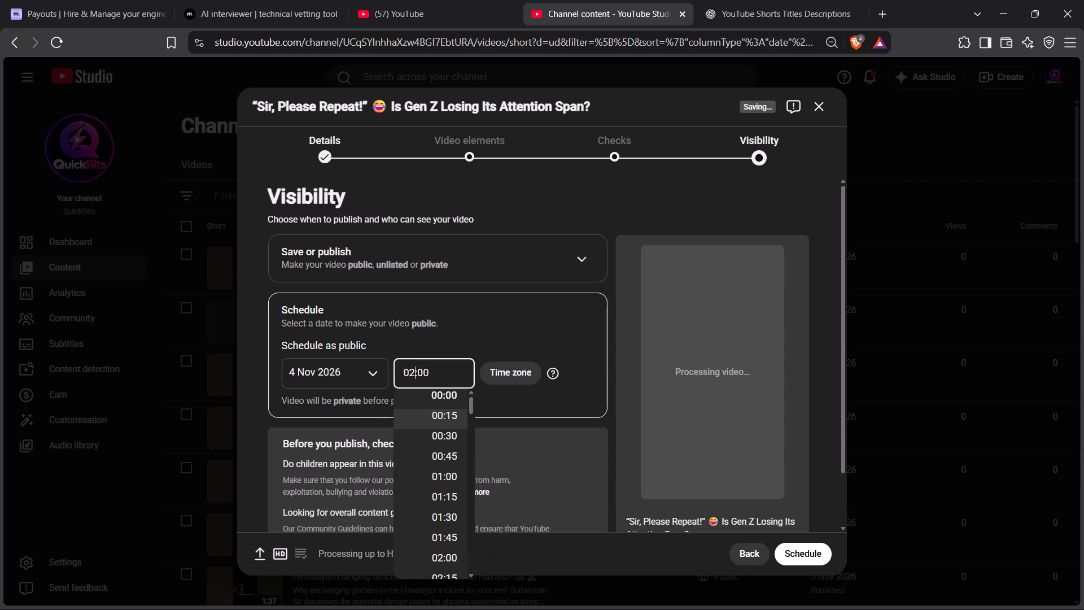
click(514, 377)
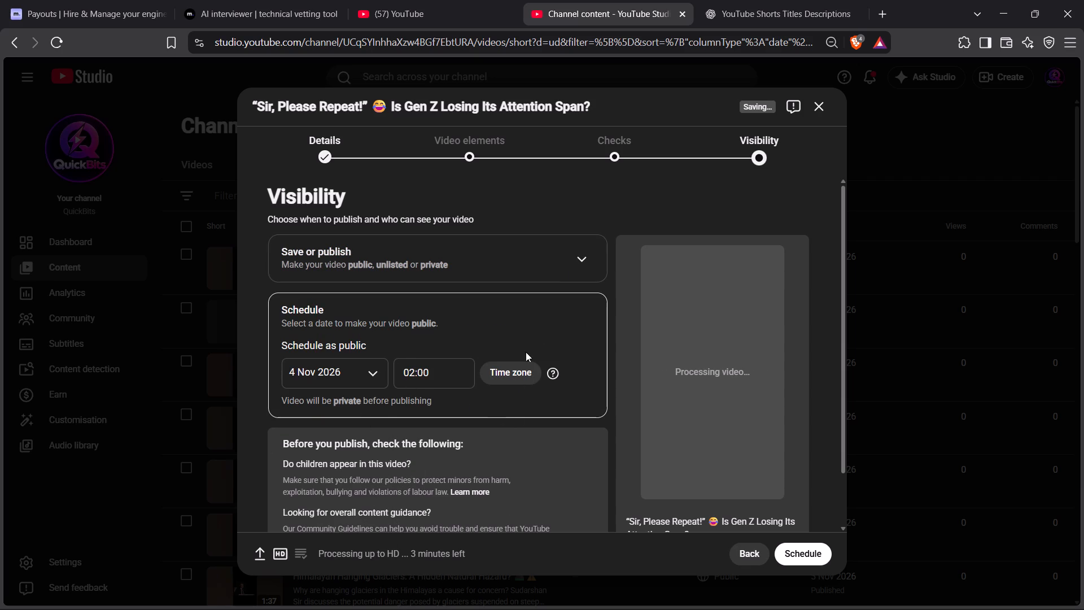
click(519, 377)
click(564, 71)
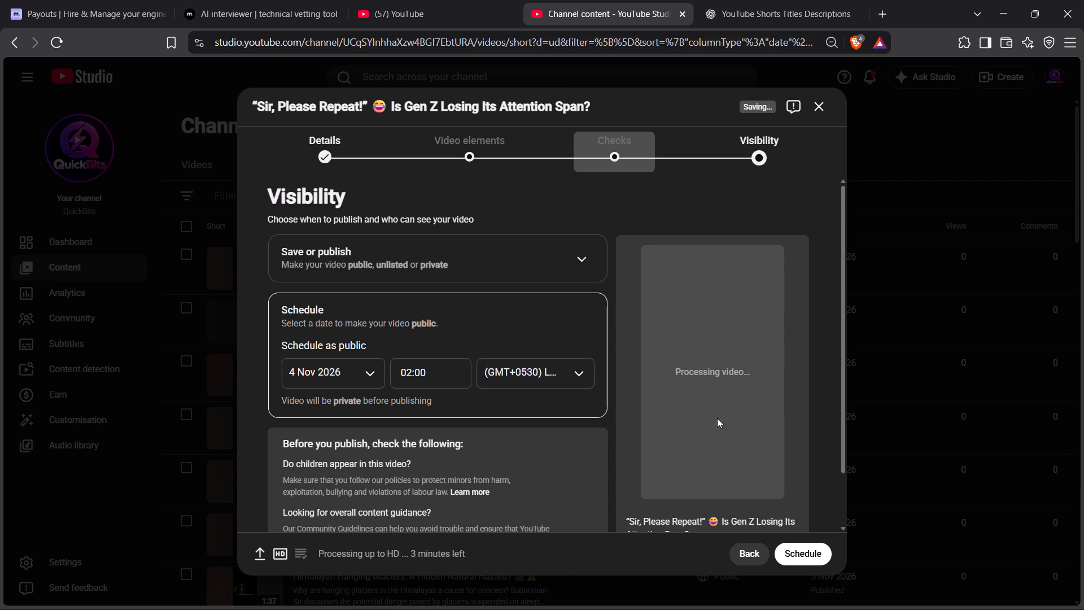
click(794, 546)
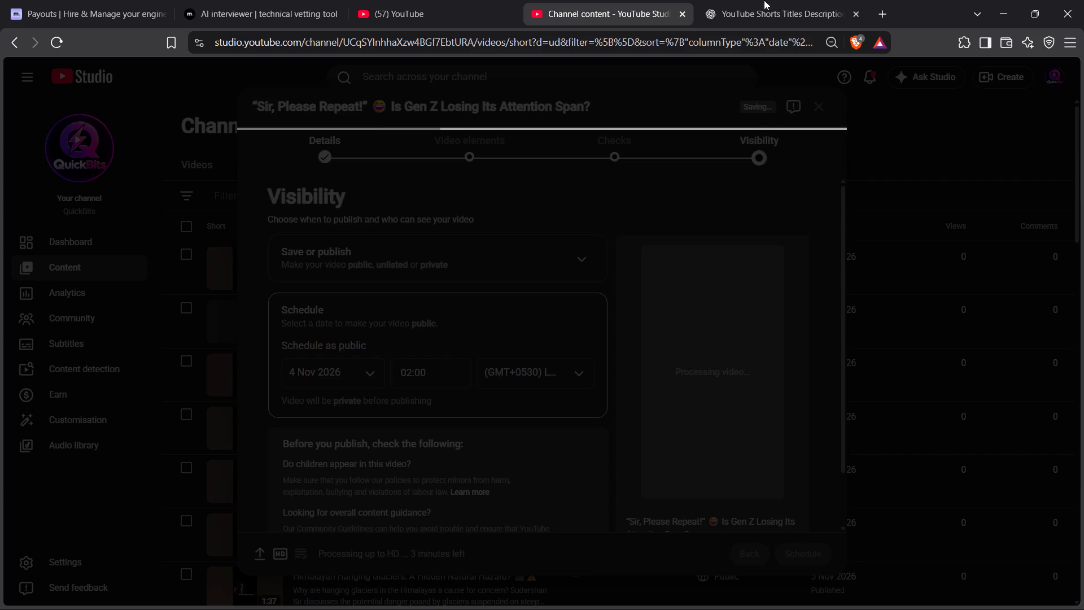
Copy the clip 20 title, "How Many UPSC Attempts Are Too Many? An Honest Reality Check!", from the ChatGPT list.
click(758, 0)
scroll(632, 273, down, 2)
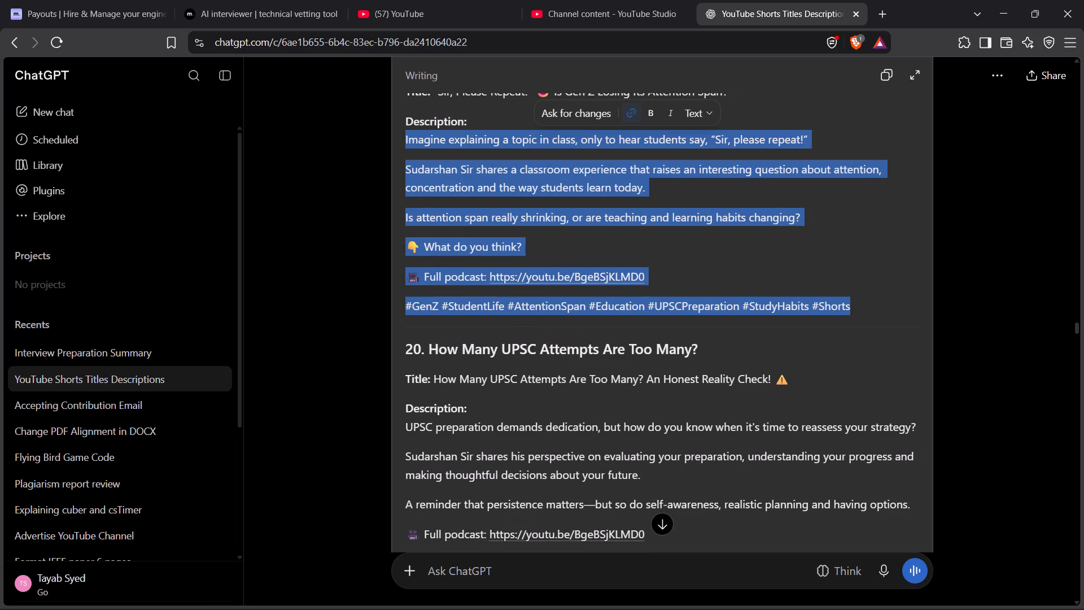
drag(435, 374, 808, 379)
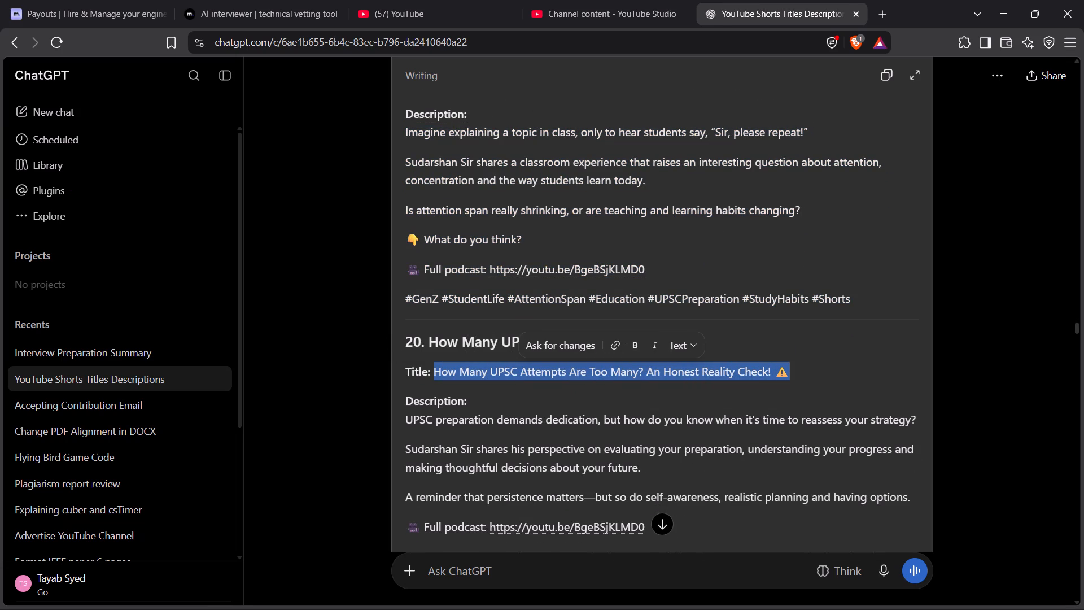
key(ctrl+c)
Return to YouTube Studio and dismiss the clip 19 scheduling confirmation.
click(617, 0)
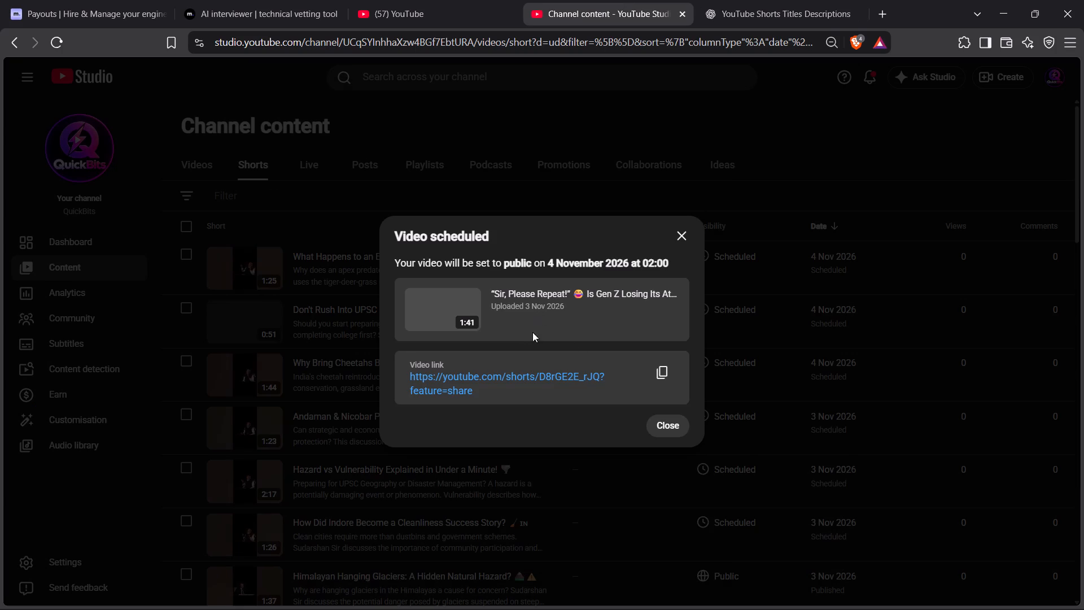
click(663, 430)
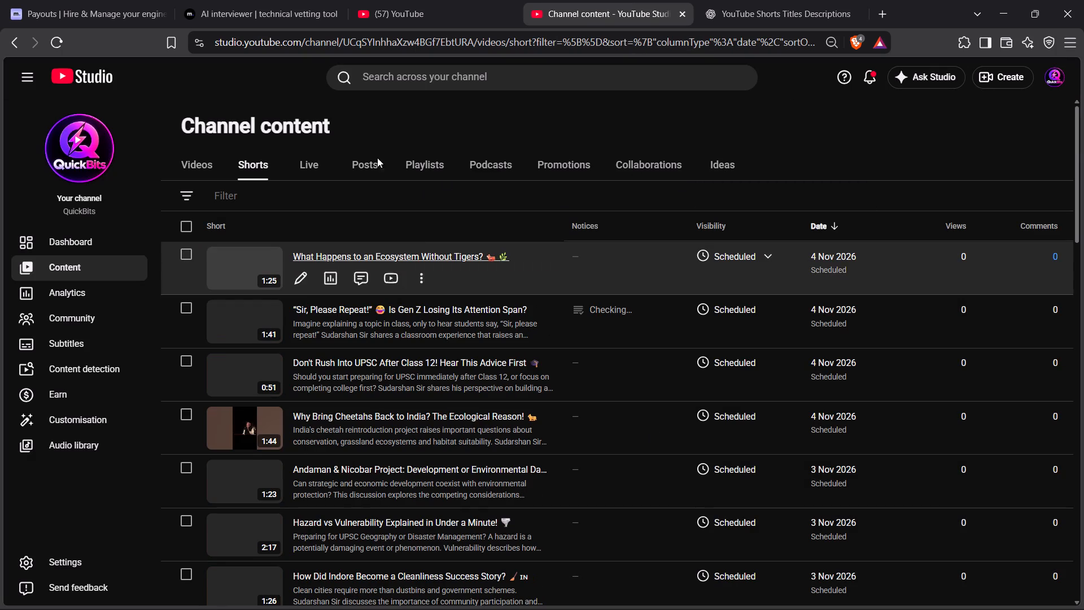
Start a new video upload and choose clip 20 from the clips folder.
click(1006, 77)
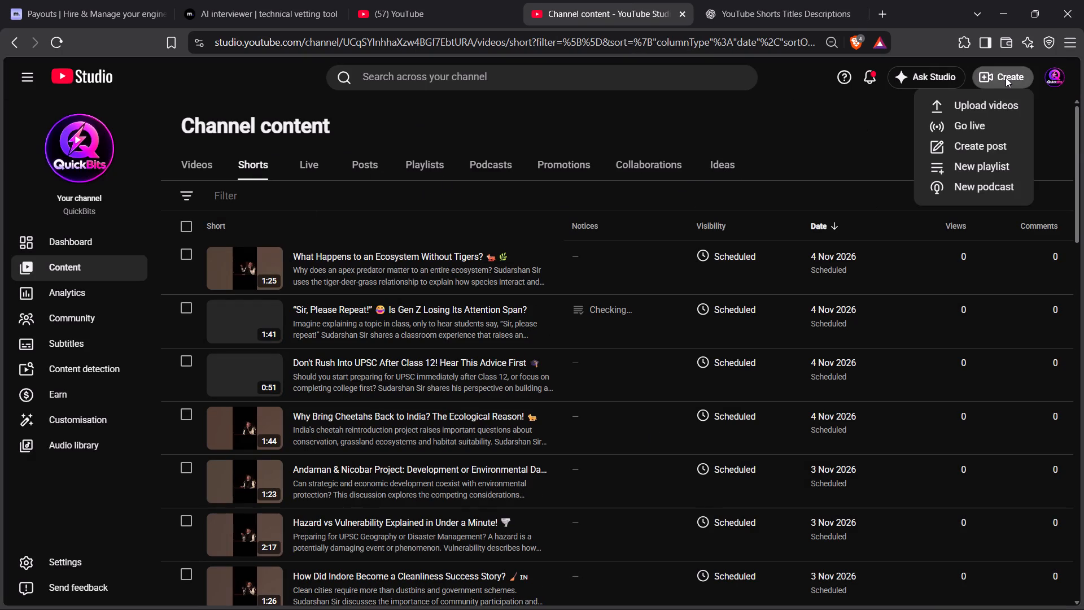
click(993, 107)
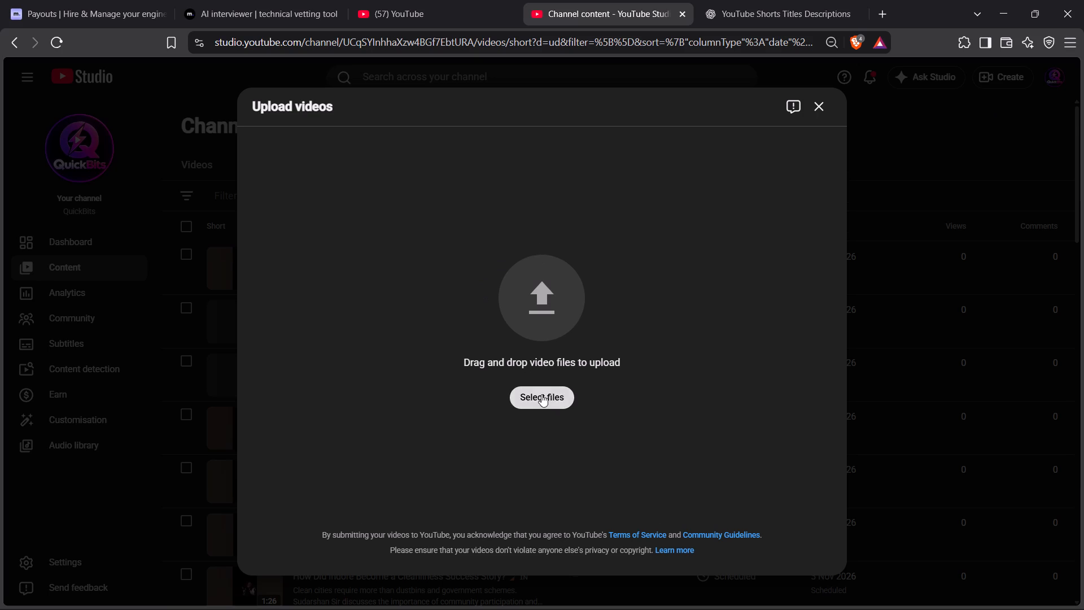
click(542, 395)
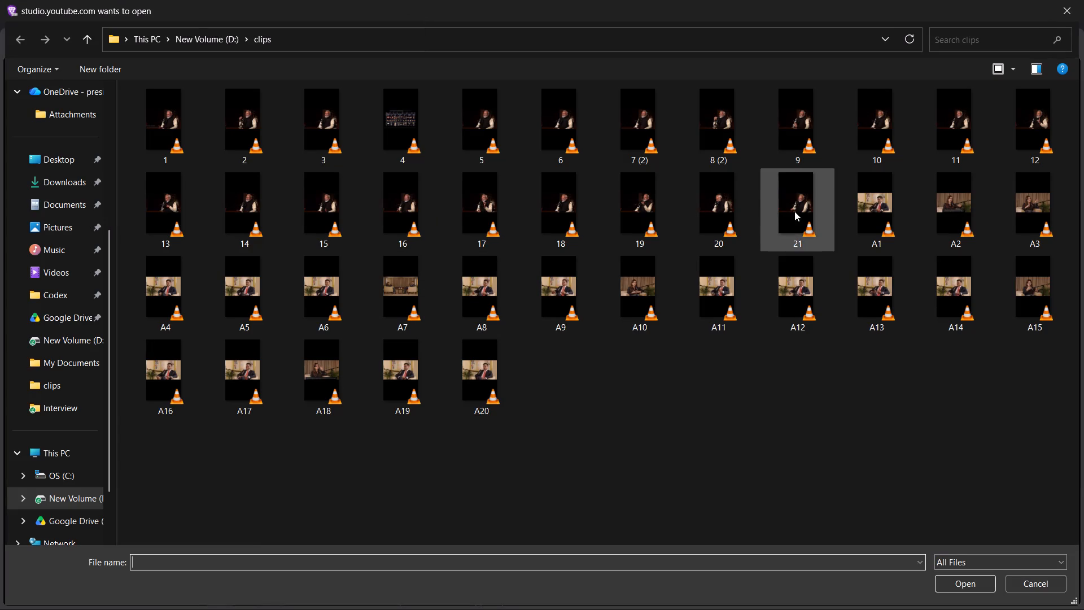
double_click(715, 199)
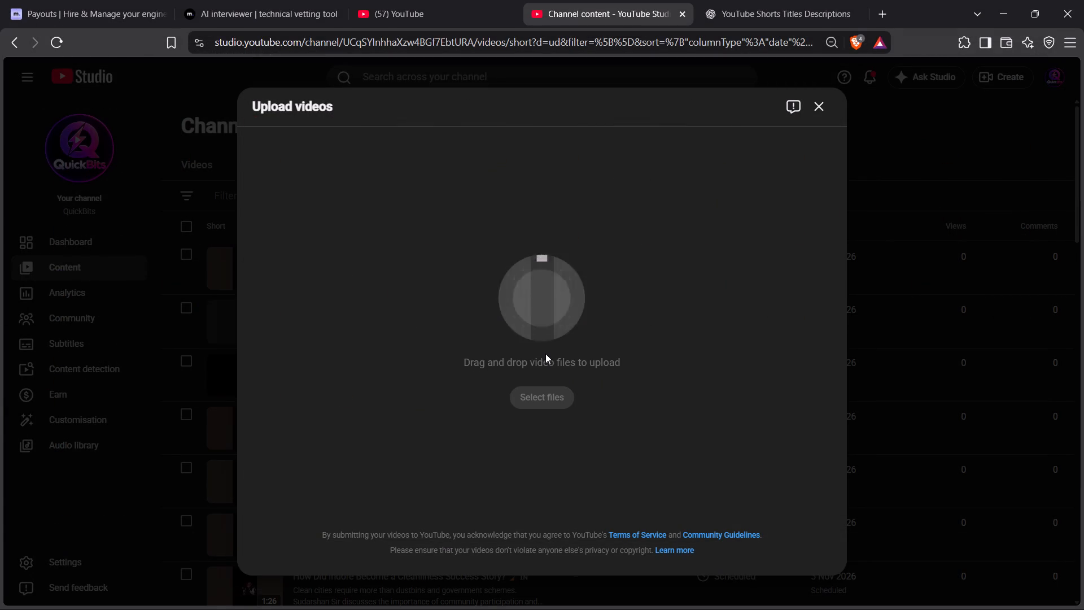
Replace the upload's title with the copied "How Many UPSC Attempts Are Too Many? An Honest Reality Check!".
click(383, 250)
drag(377, 250, 274, 247)
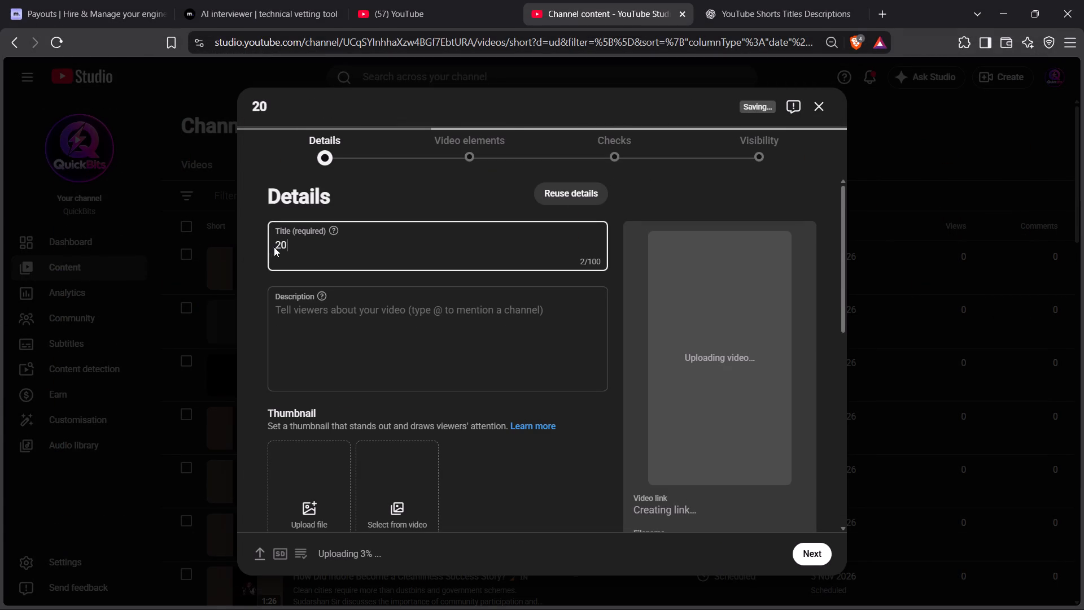
drag(274, 247, 269, 246)
key(ctrl+v)
click(389, 416)
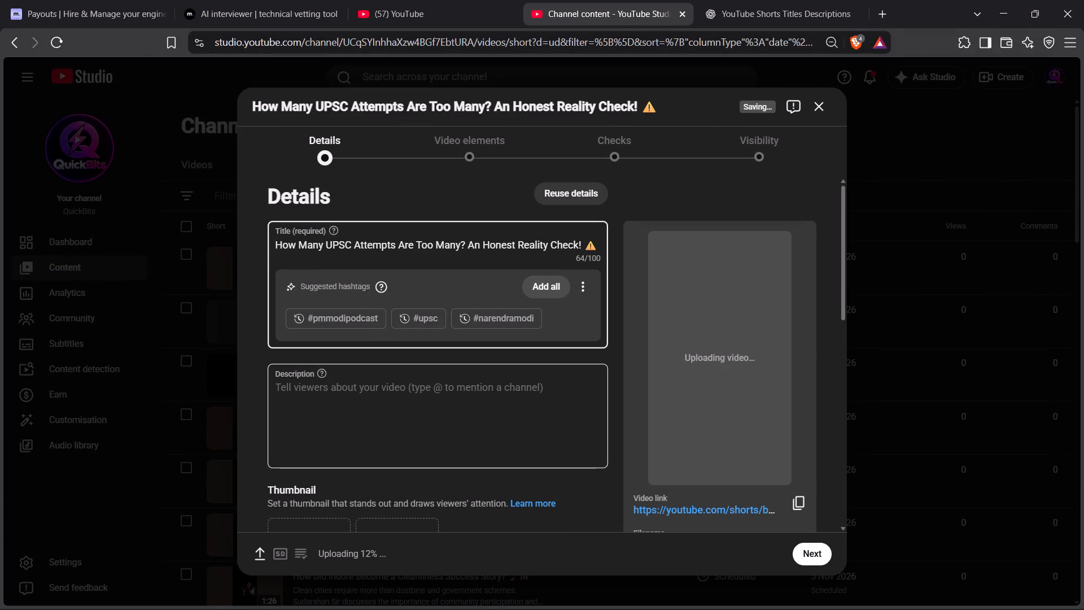
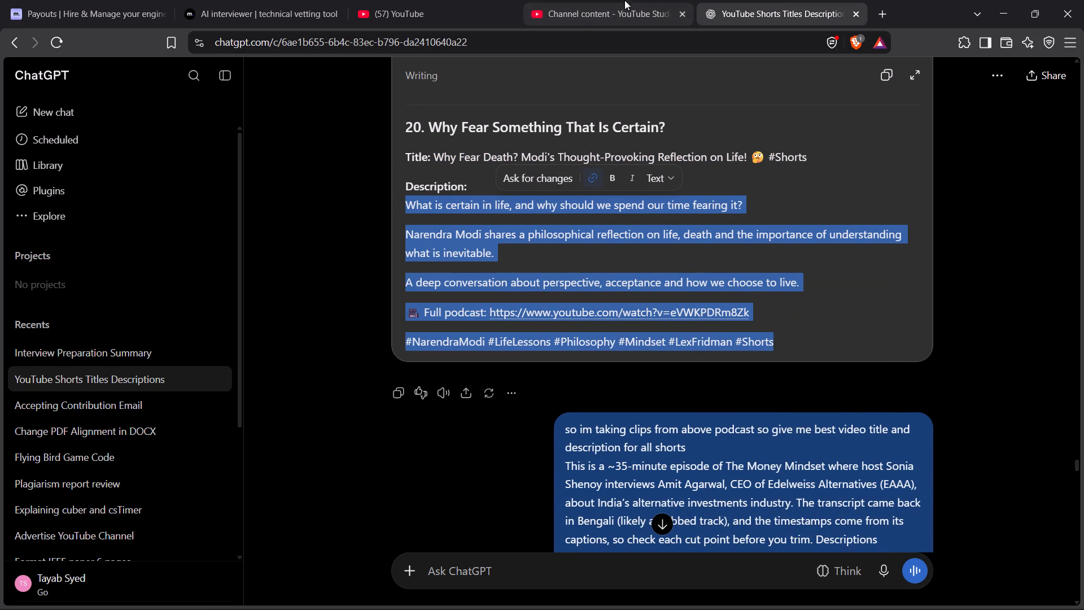
click(663, 0)
click(452, 332)
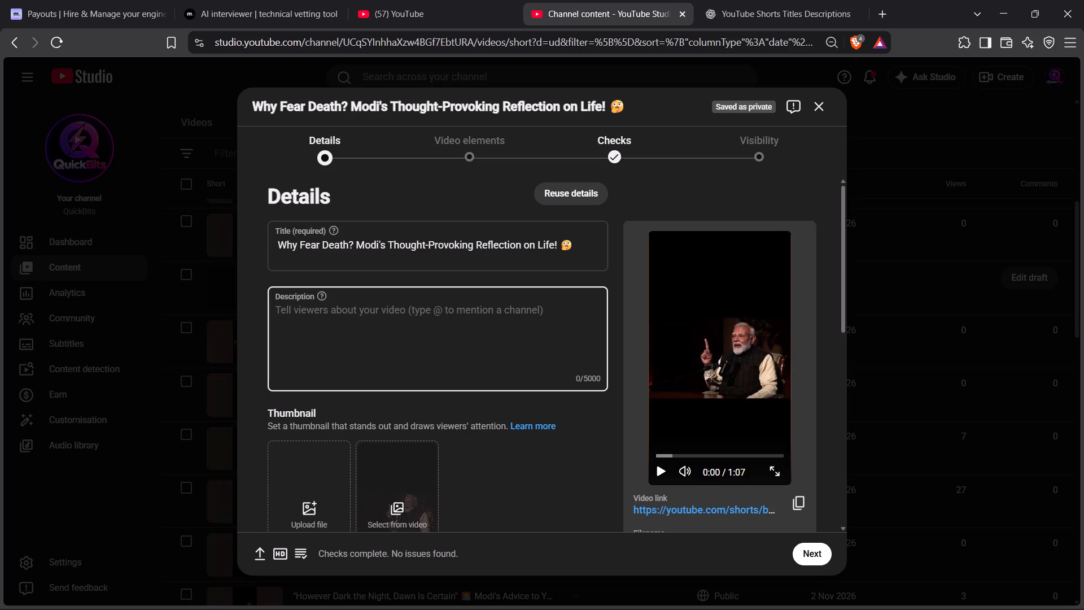
key(ctrl+v)
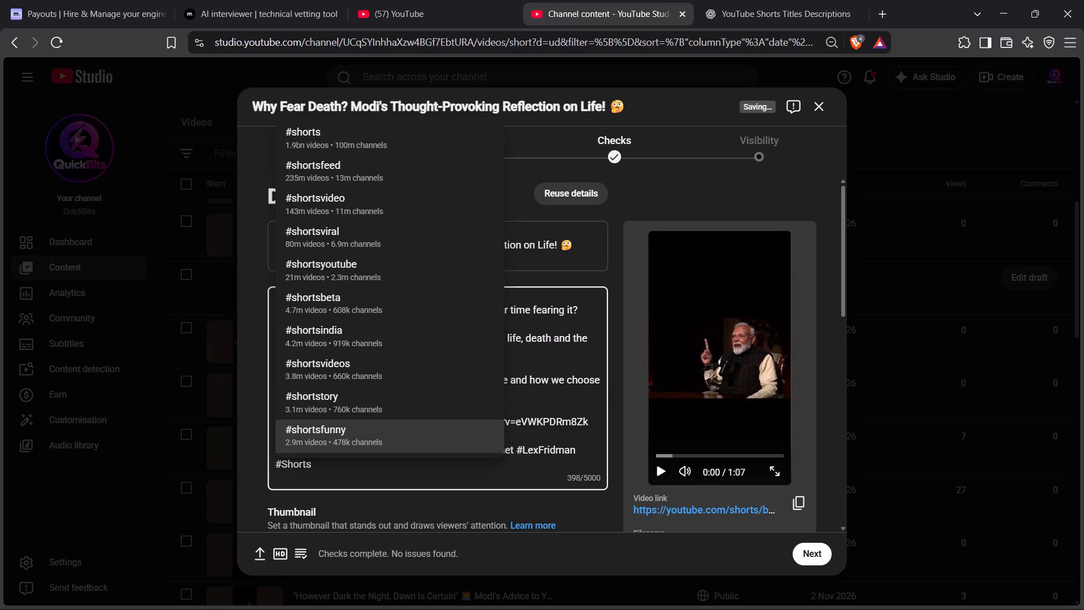
drag(592, 426, 288, 417)
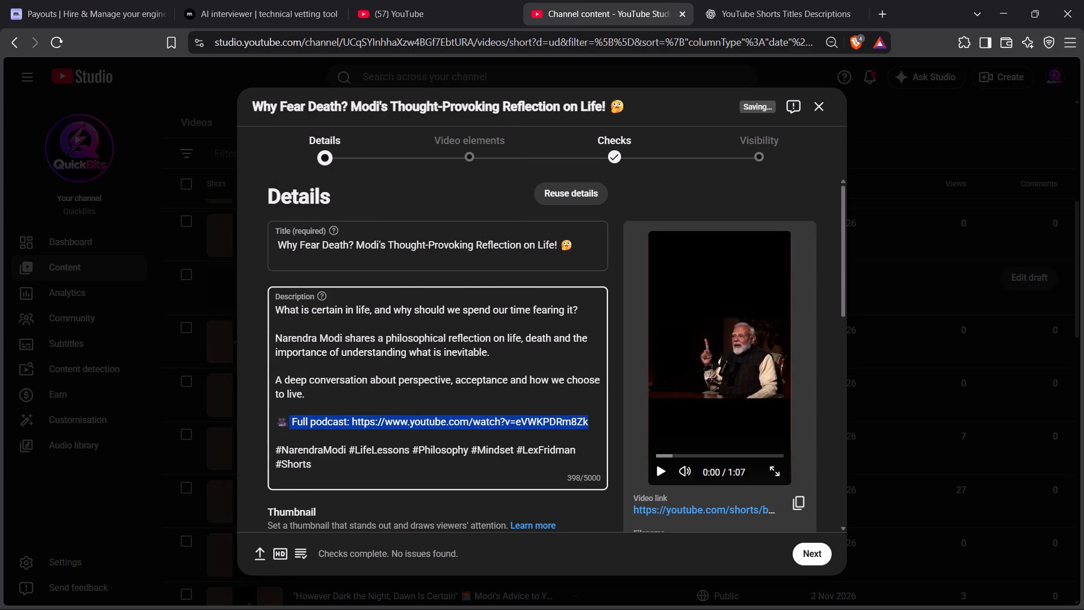
drag(288, 417, 277, 416)
key(super+v)
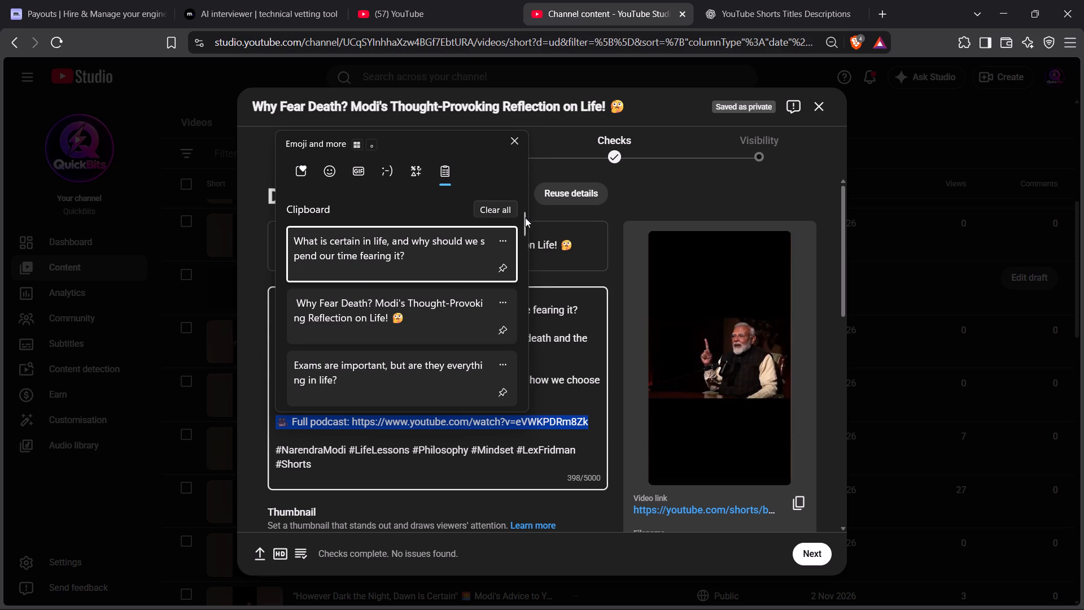
drag(525, 217, 513, 427)
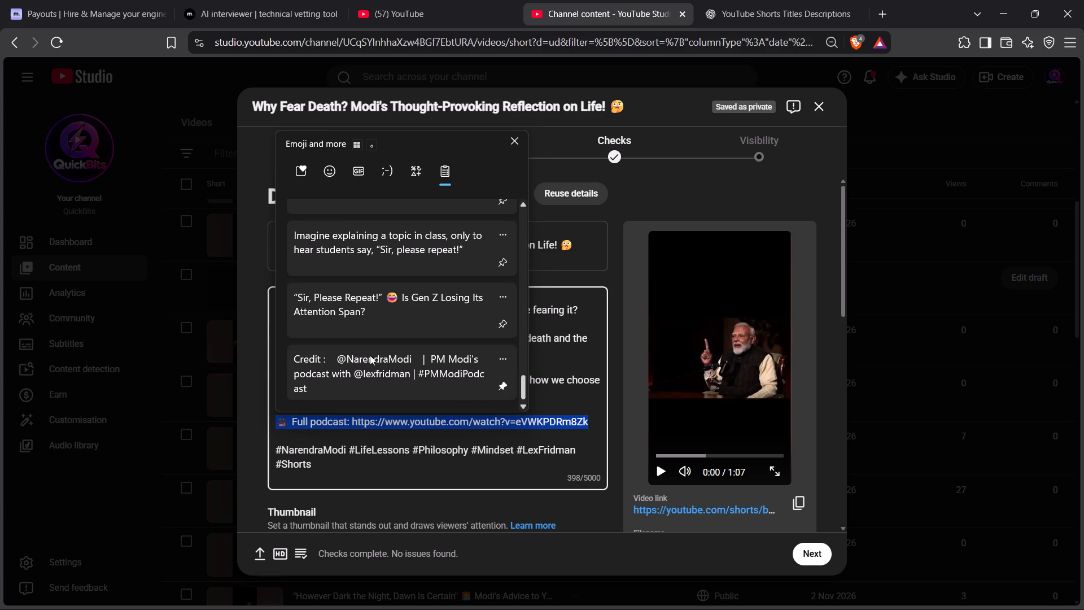
click(369, 355)
key(ctrl+v)
click(329, 420)
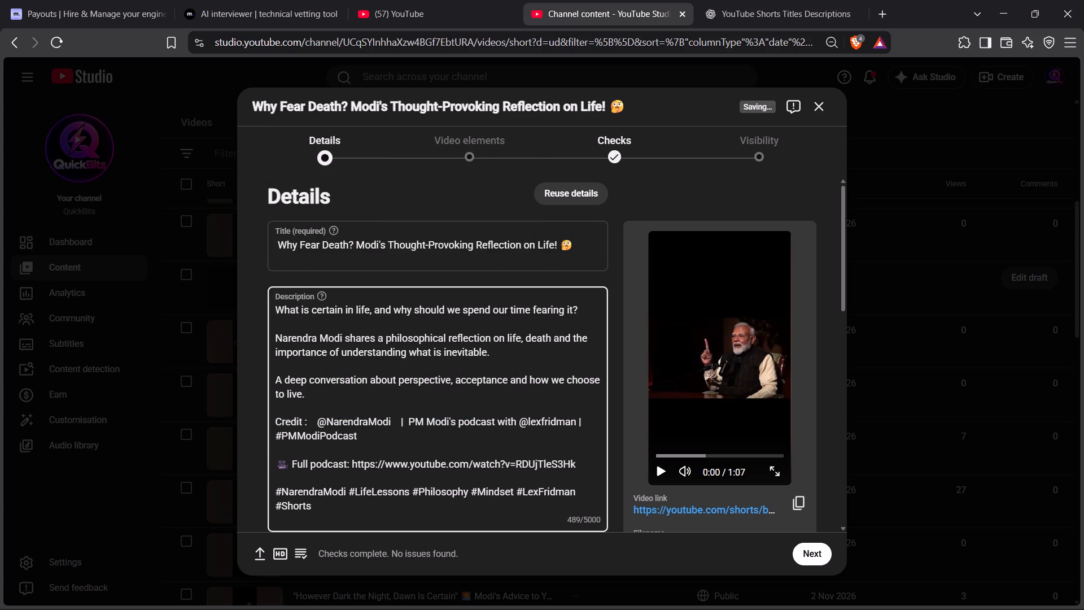
key(BackSpace)
key(shift+at)
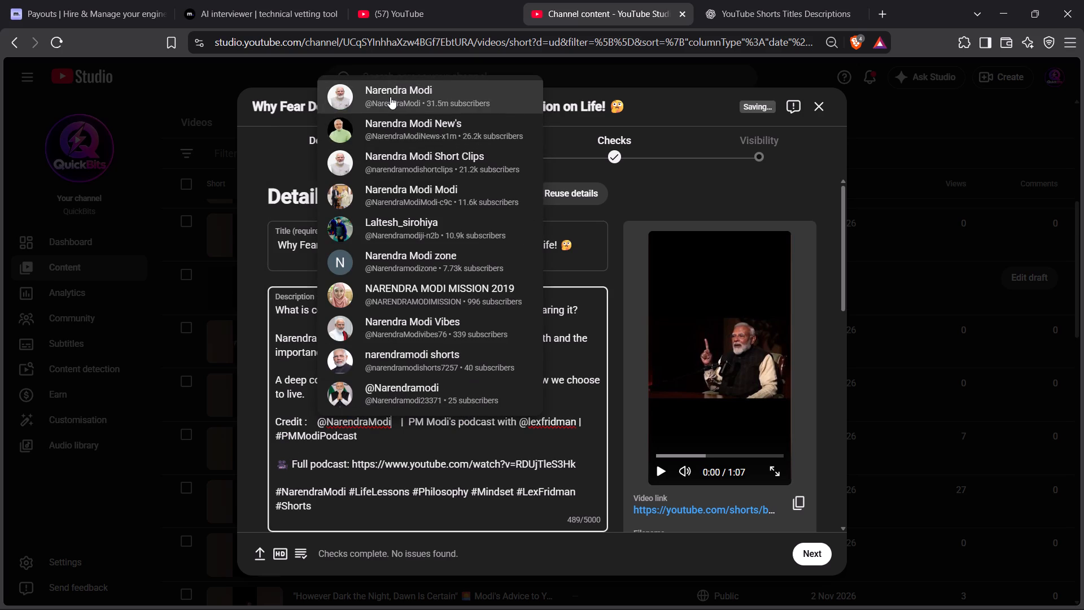
click(390, 97)
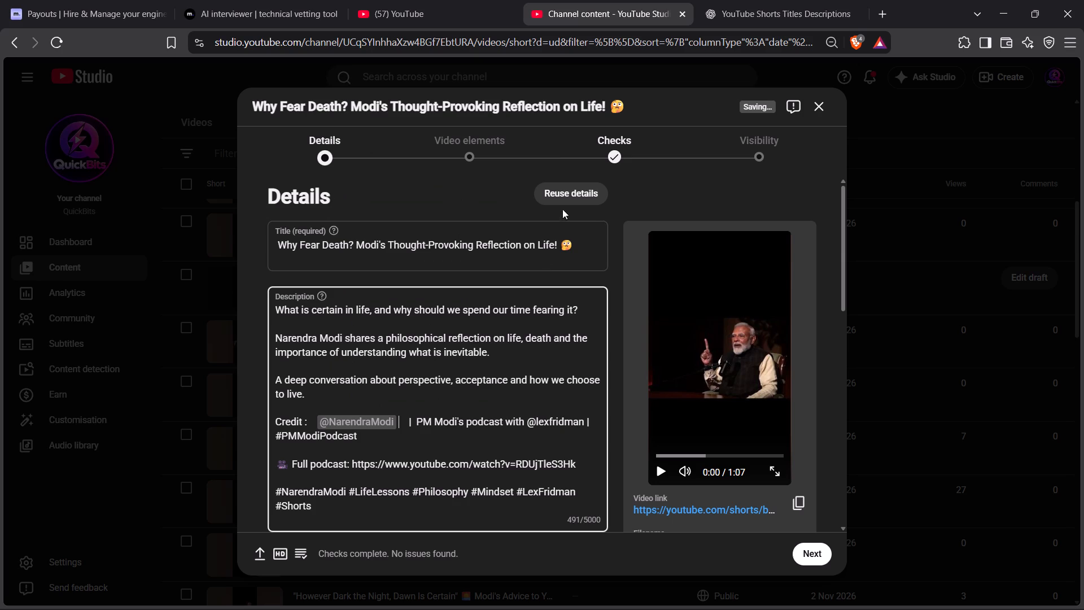
Set the clip 20 Short's audience to not Made for Kids and close it, keeping it as a draft.
scroll(564, 400, up, 4)
scroll(564, 400, down, 14)
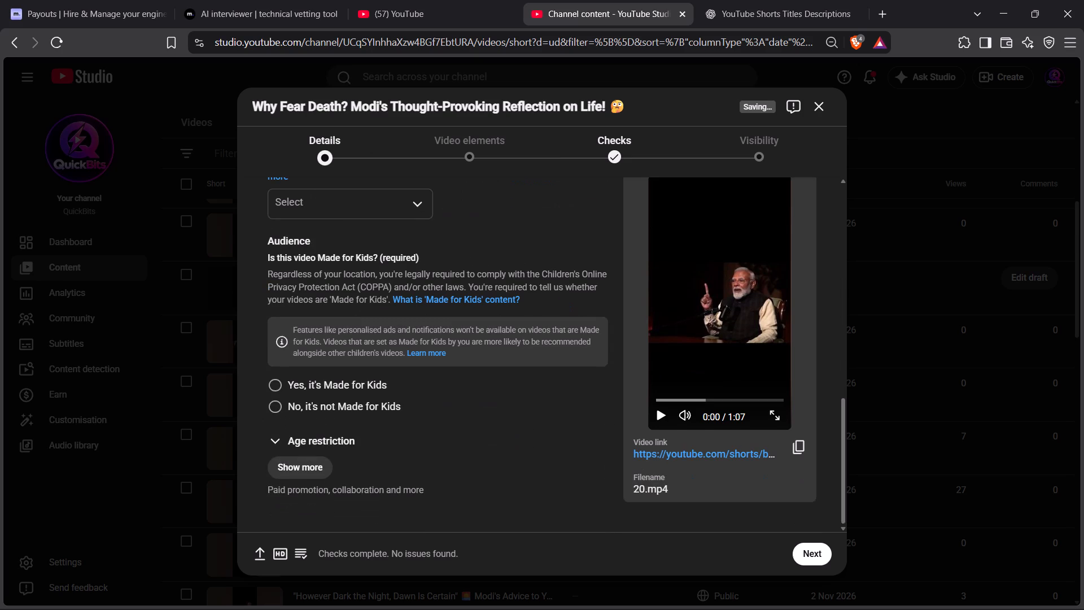
scroll(564, 400, down, 2)
click(296, 408)
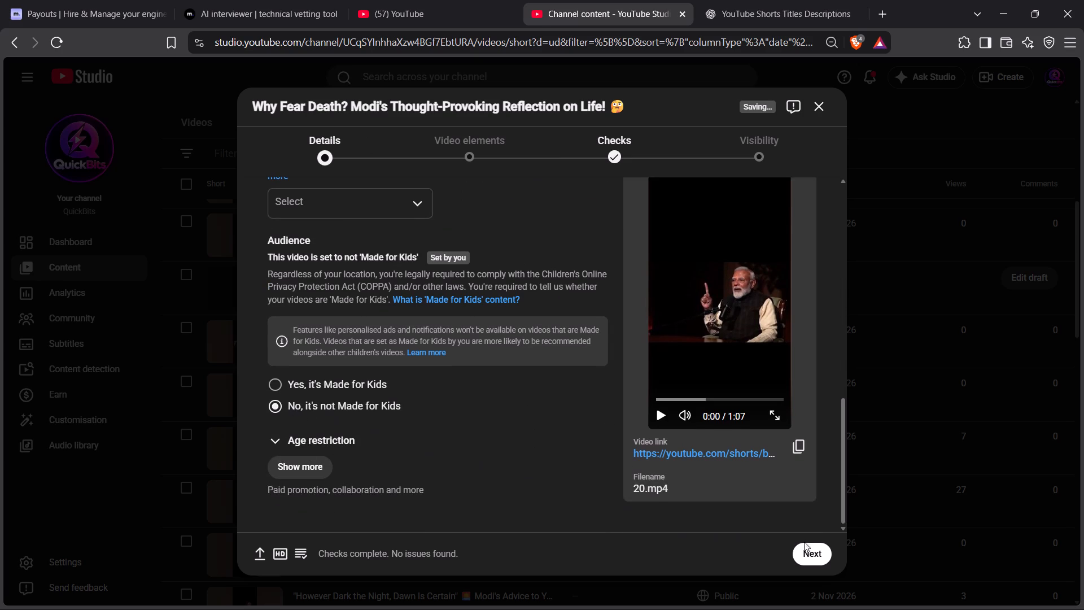
click(902, 329)
click(816, 101)
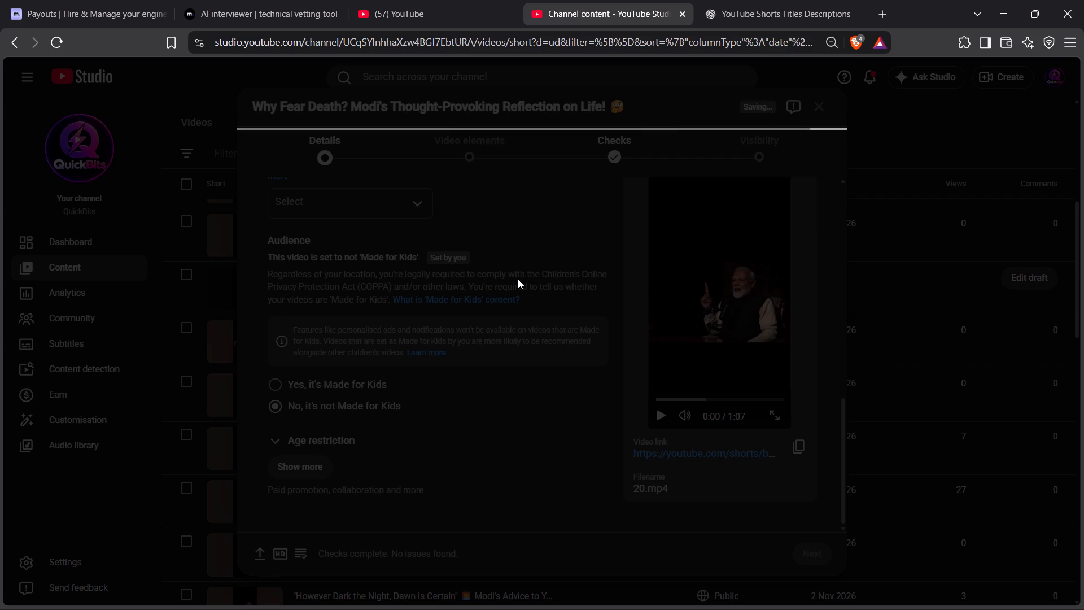
Check the scheduled publish times of the Shorts "The Exam Is Not Life!" and "I'm Not Powerful, I'm Pro-Work-Ful!".
scroll(575, 350, up, 10)
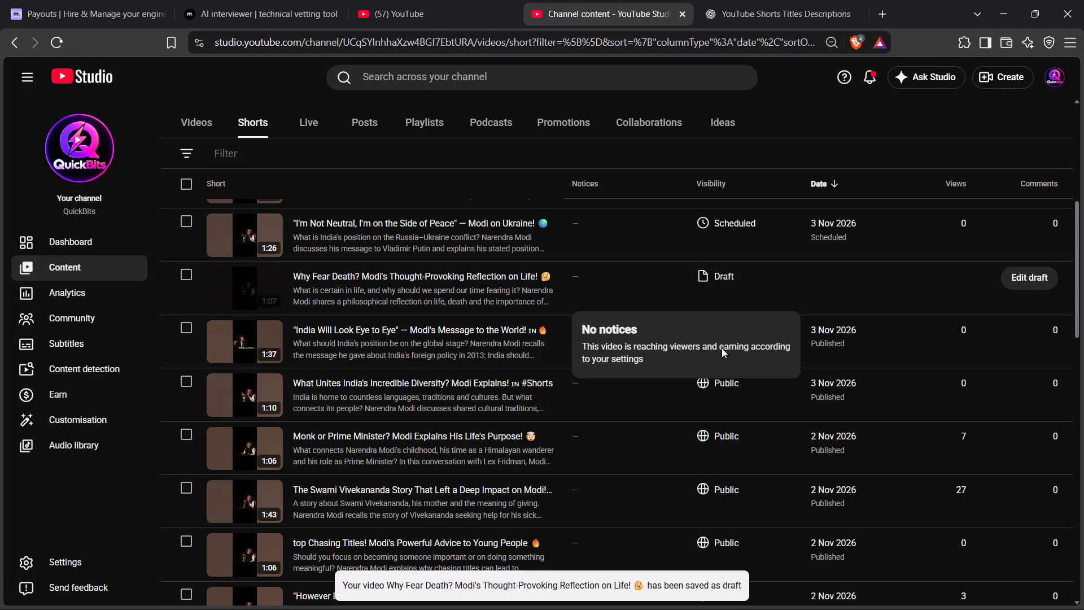
scroll(789, 278, up, 5)
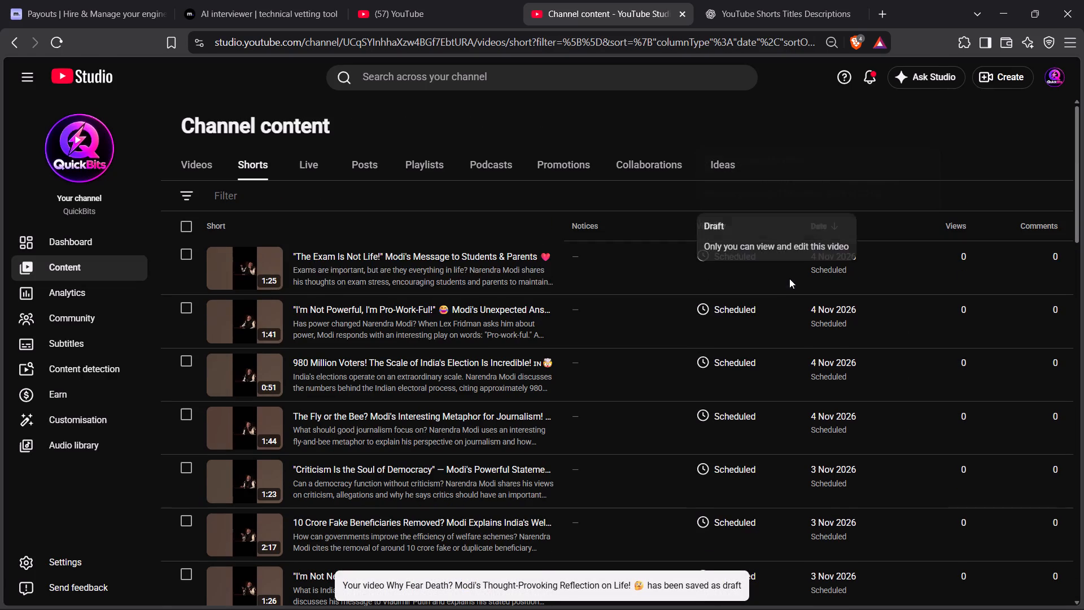
scroll(792, 285, up, 6)
click(768, 254)
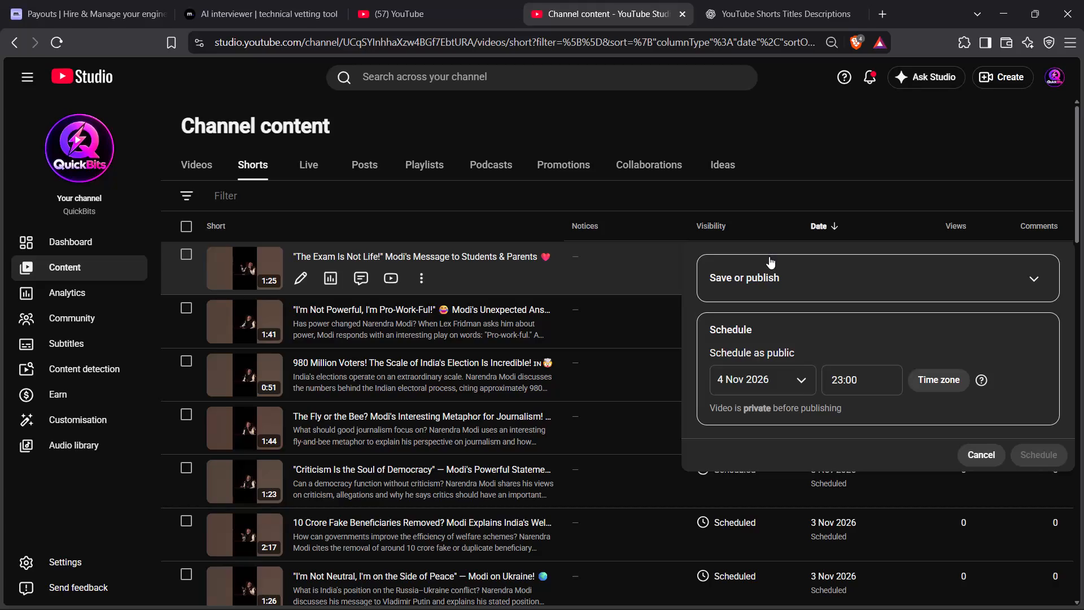
click(836, 148)
scroll(827, 259, up, 5)
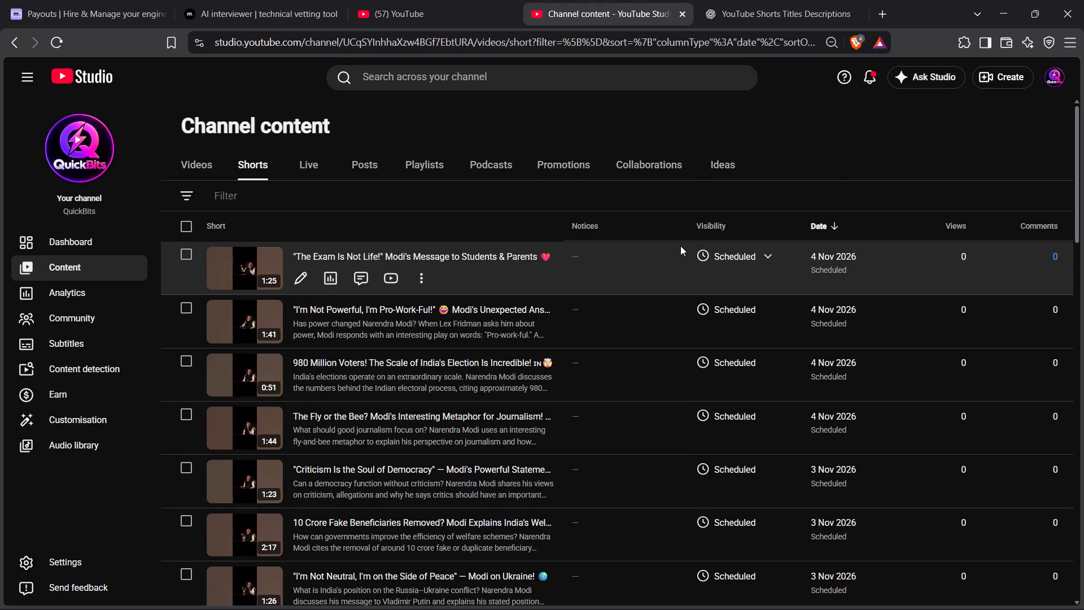
click(762, 312)
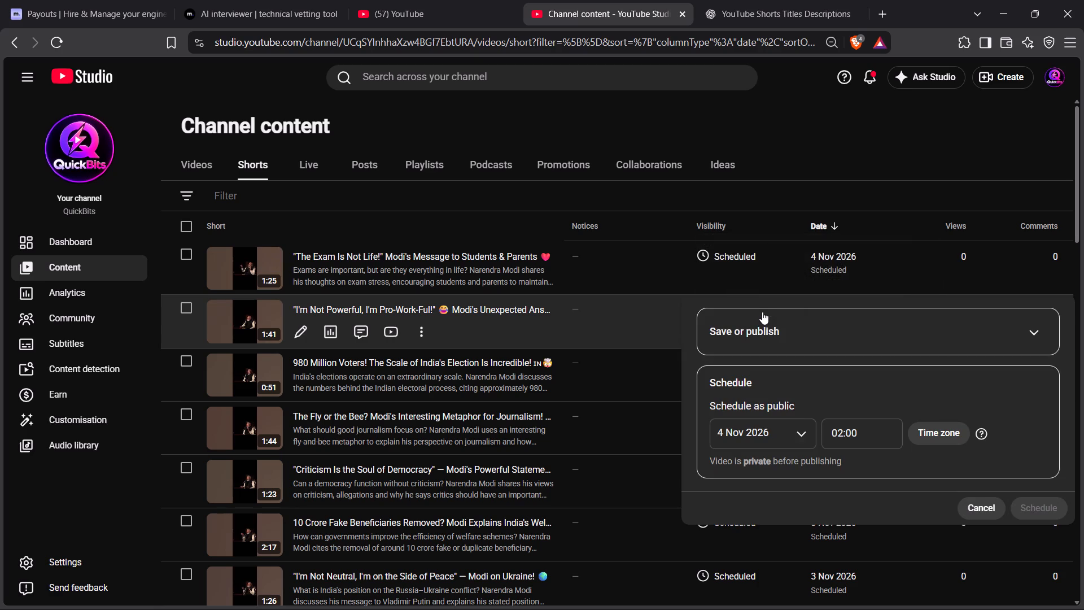
click(762, 312)
click(762, 256)
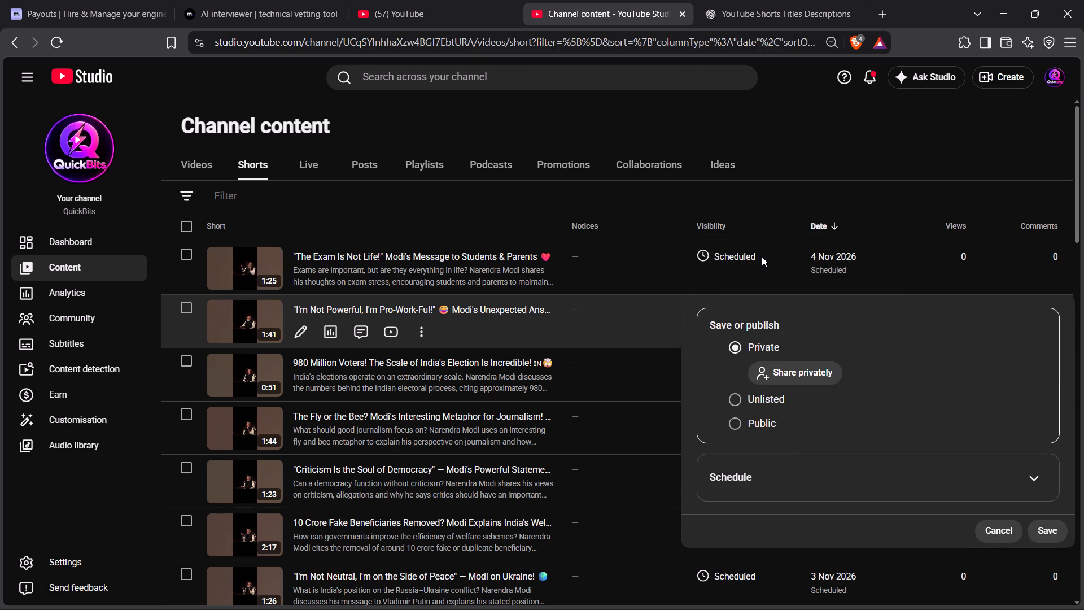
Reschedule "The Exam Is Not Life!" to 03:00 on 4 Nov 2026 in the (GMT+0530) Local Time zone.
click(762, 256)
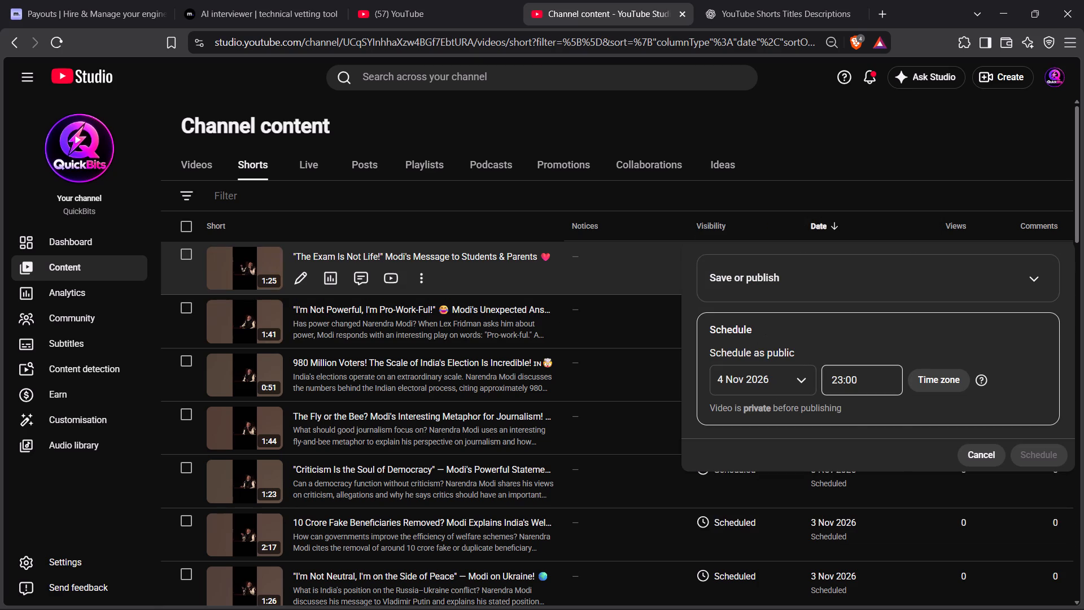
click(838, 375)
key(BackSpace)
key(0)
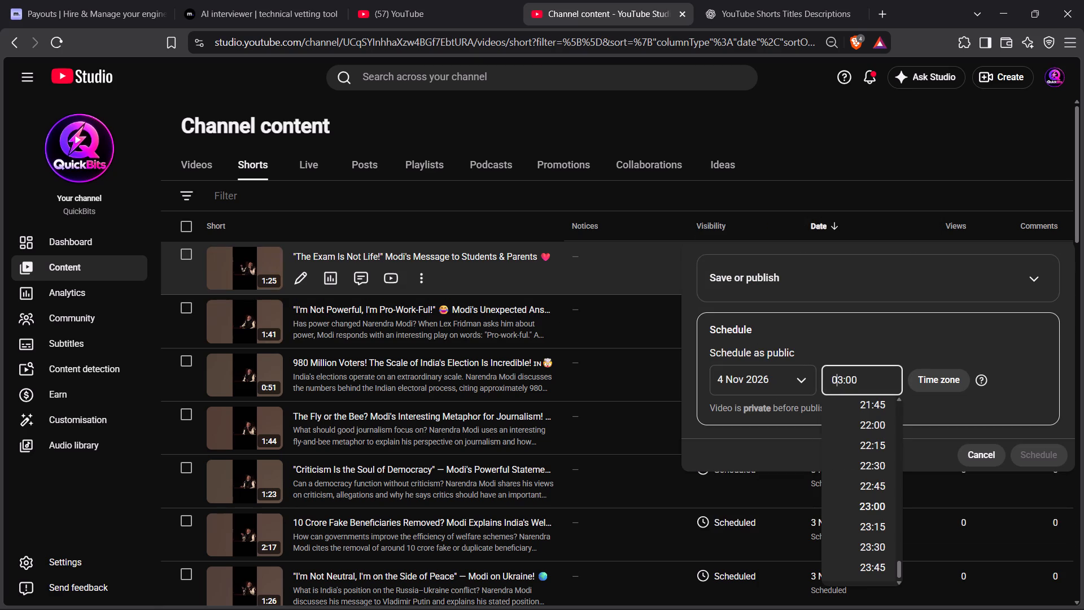
click(943, 377)
click(943, 377)
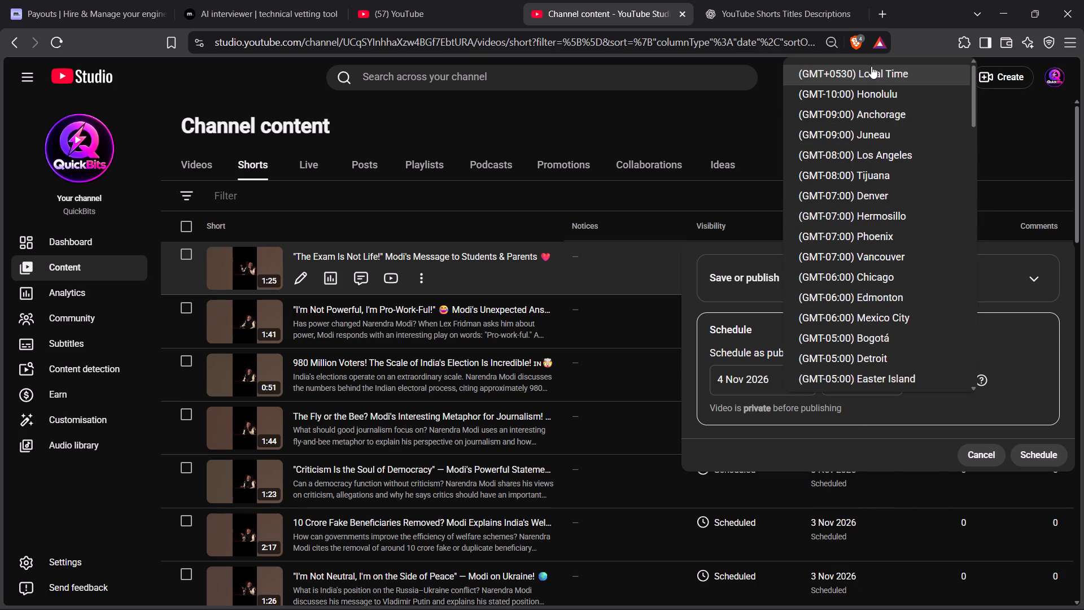
click(871, 66)
click(1044, 457)
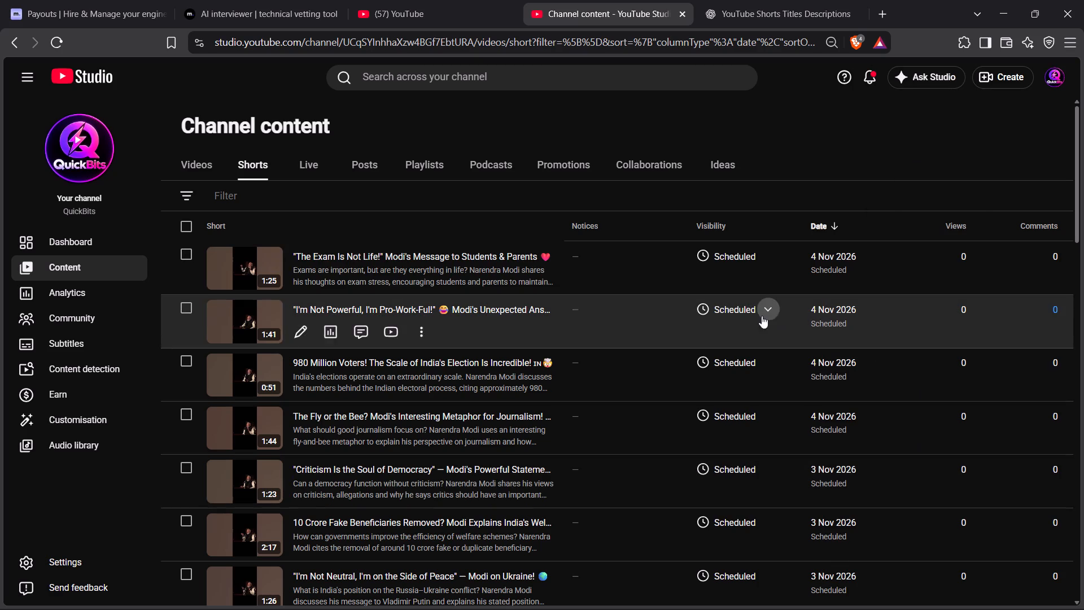
Check the scheduled publish time of the Short "980 Million Voters! The Scale of India's Election Is Incredible!".
click(764, 361)
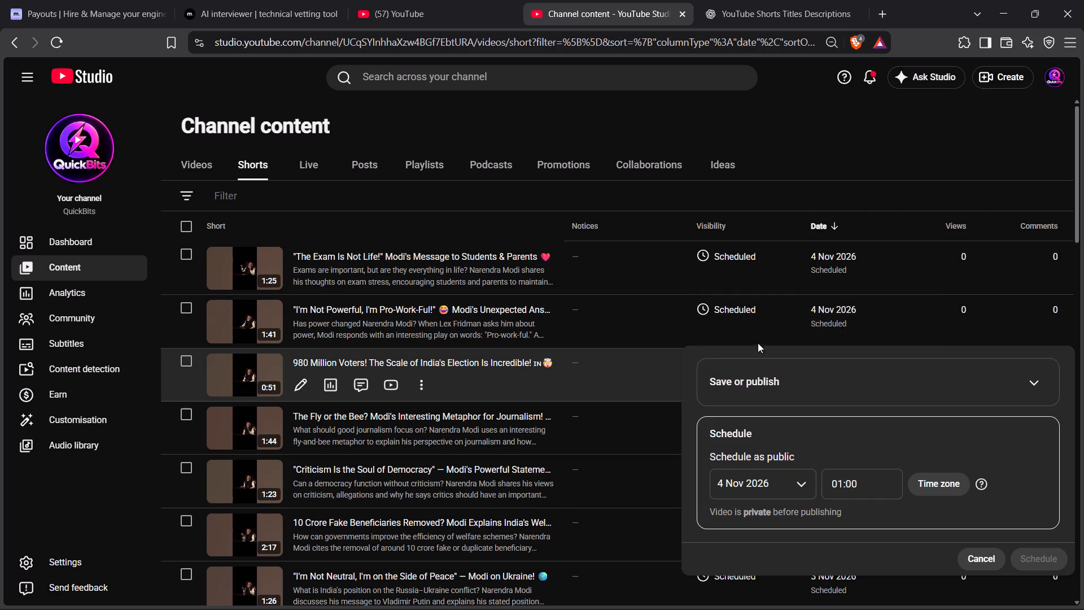
click(803, 180)
Schedule the draft Short "Why Fear Death?" for 04:00 on 4 Nov 2026 in the (GMT+0530) Local Time zone.
scroll(818, 262, down, 3)
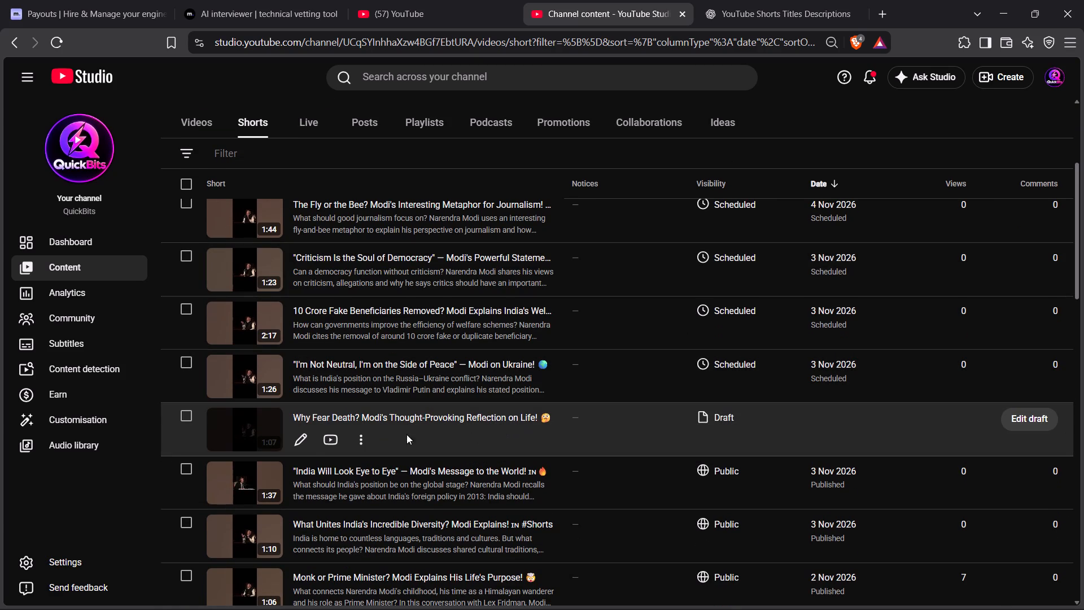
click(294, 441)
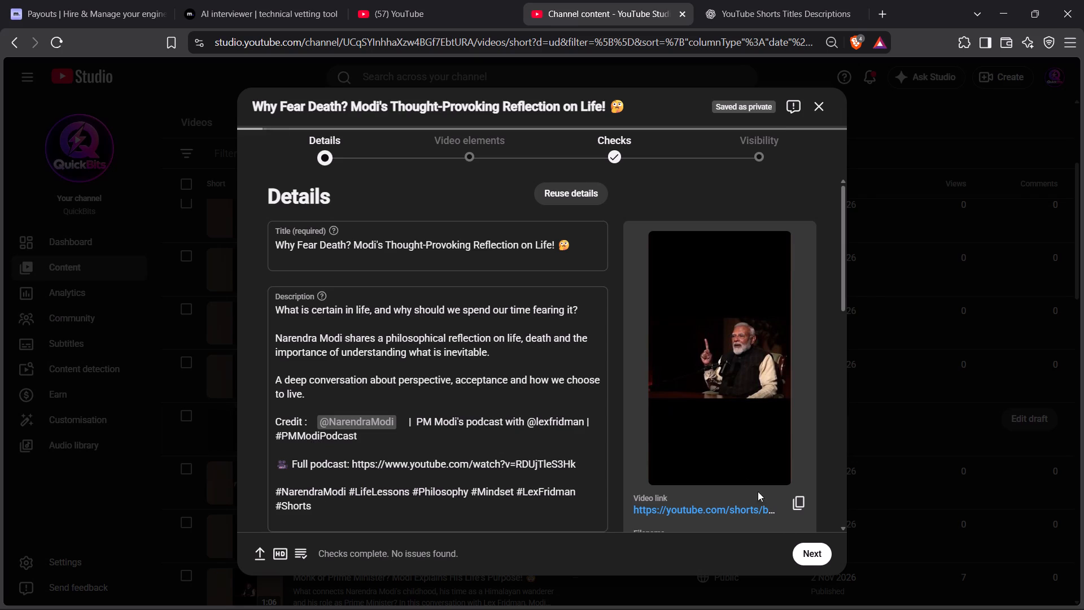
click(806, 556)
click(806, 556)
click(806, 556)
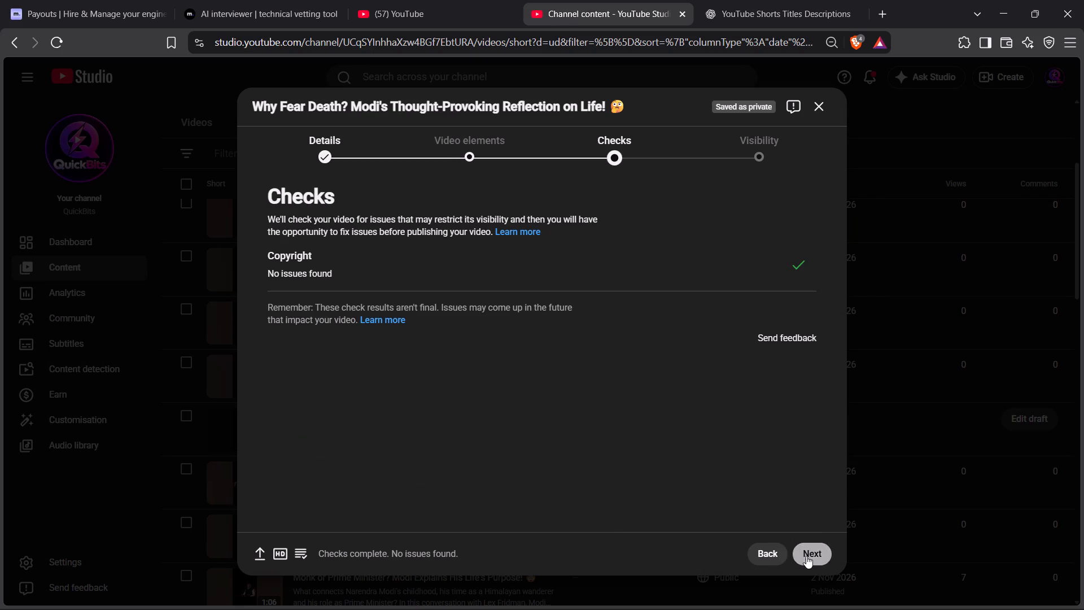
click(312, 369)
click(313, 425)
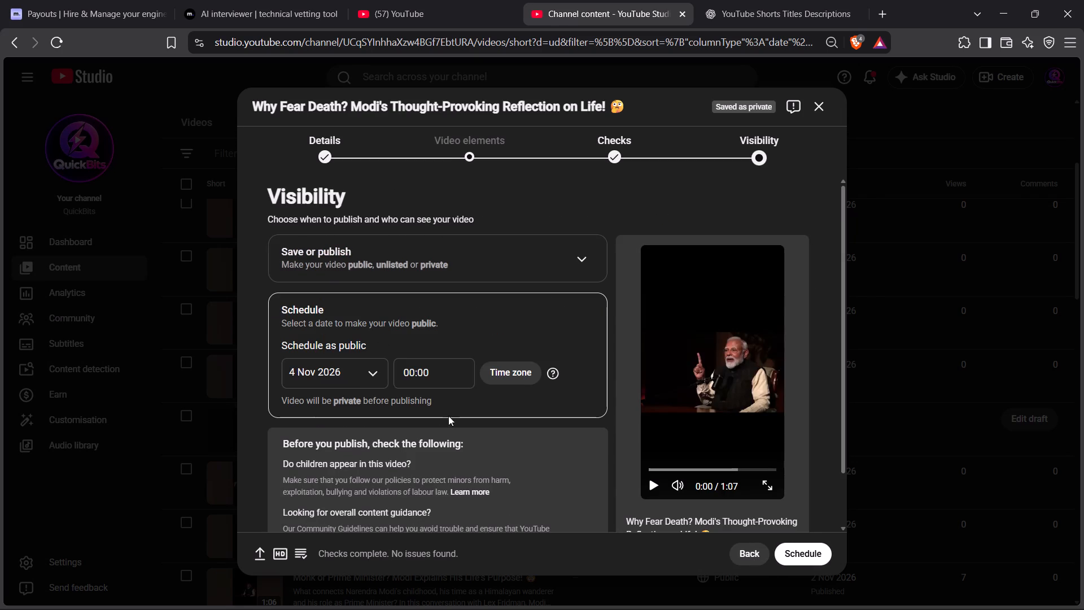
click(417, 372)
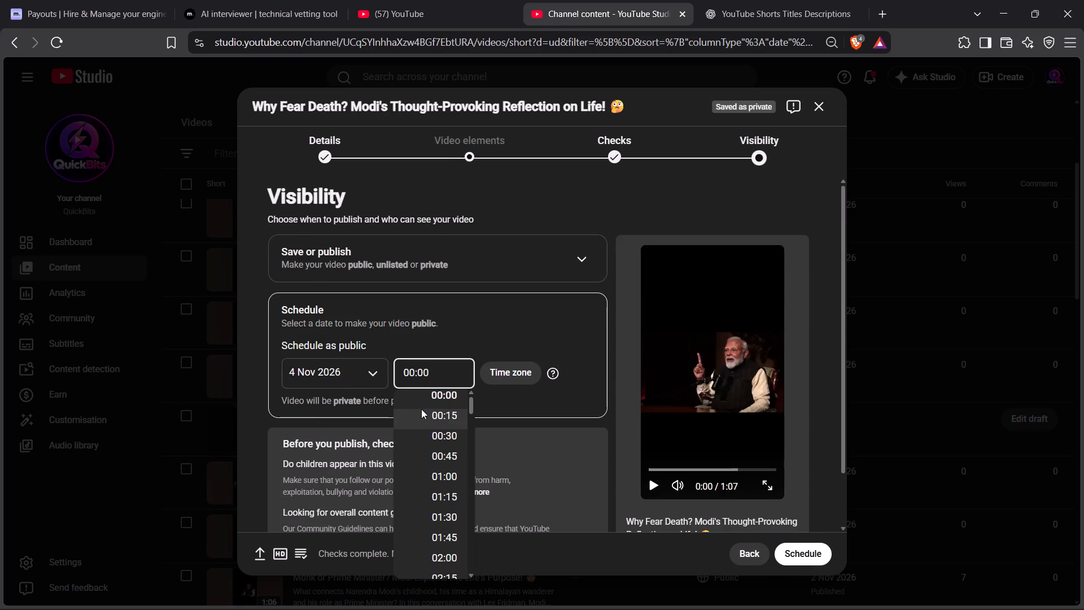
key(Left)
key(BackSpace)
key(4)
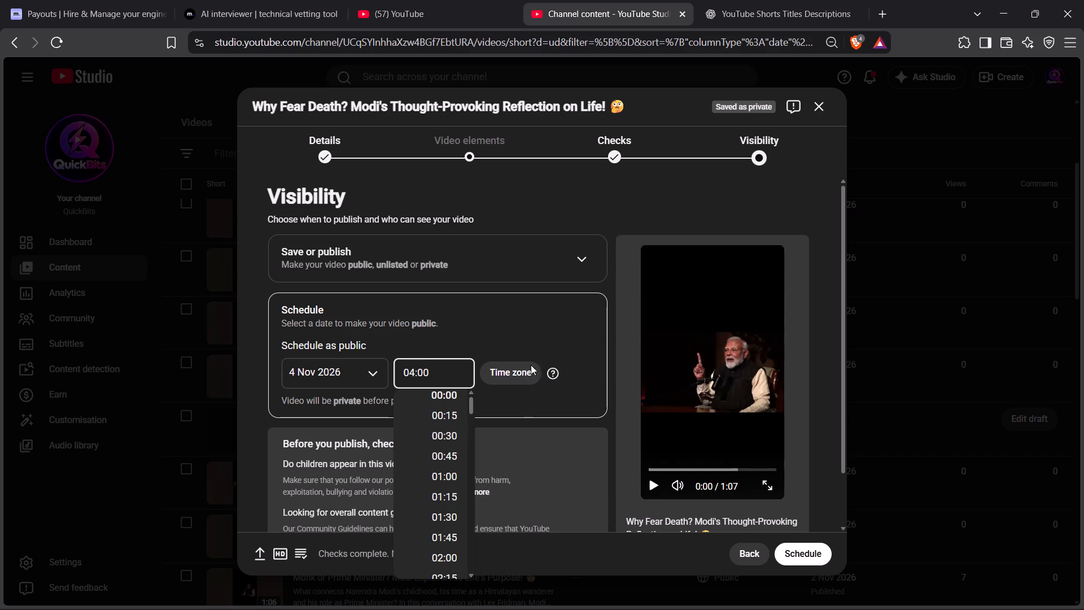
click(521, 365)
click(521, 365)
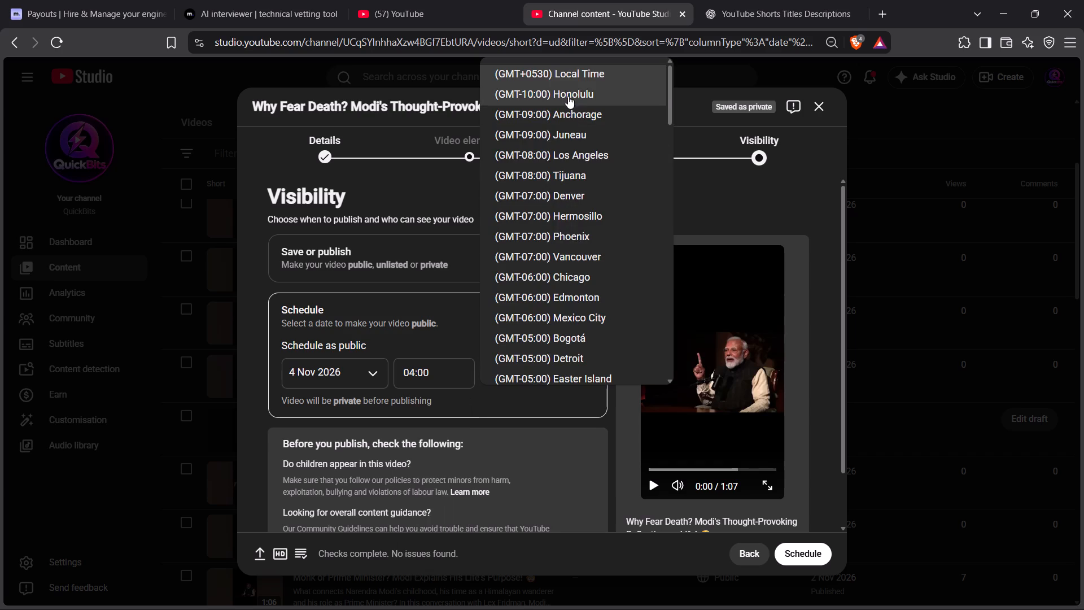
click(568, 73)
click(806, 549)
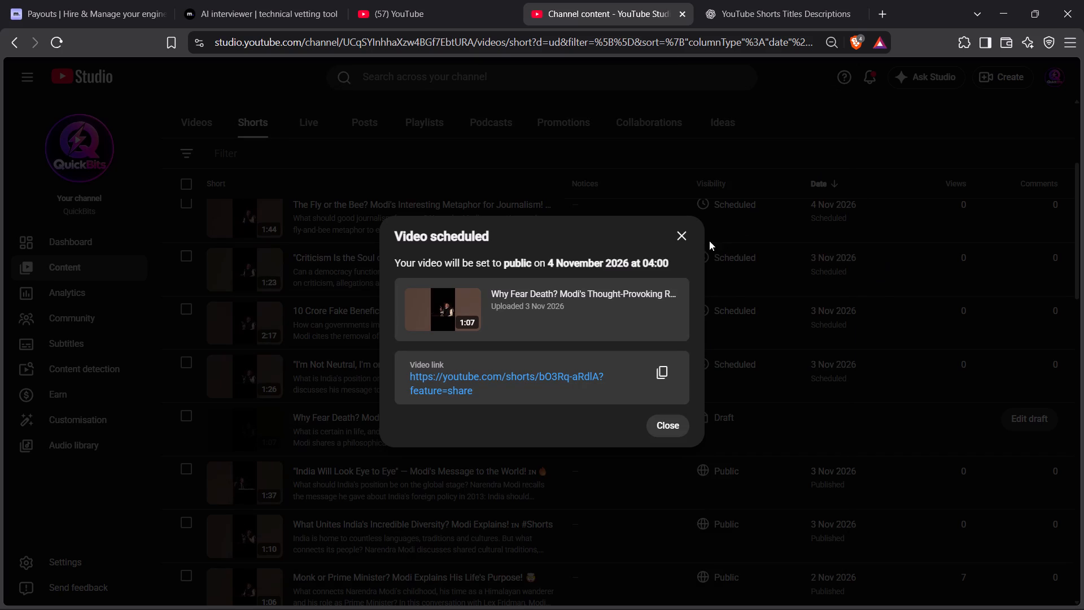
click(681, 234)
Look over the Shorts list's publishing statuses and check the scheduled publish time of "The Exam Is Not Life!".
scroll(560, 346, down, 5)
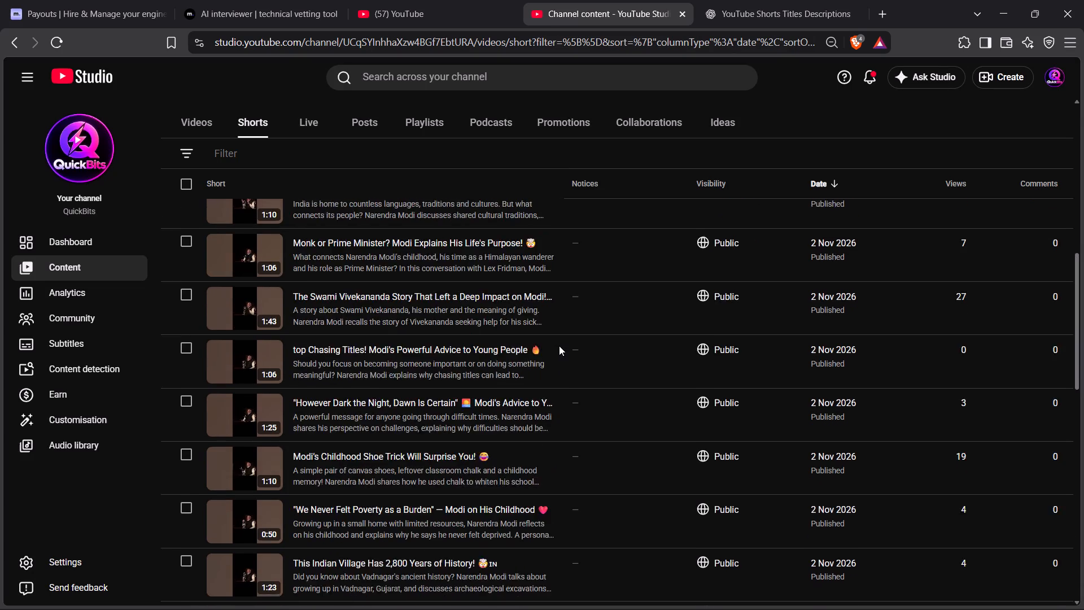
scroll(559, 346, up, 20)
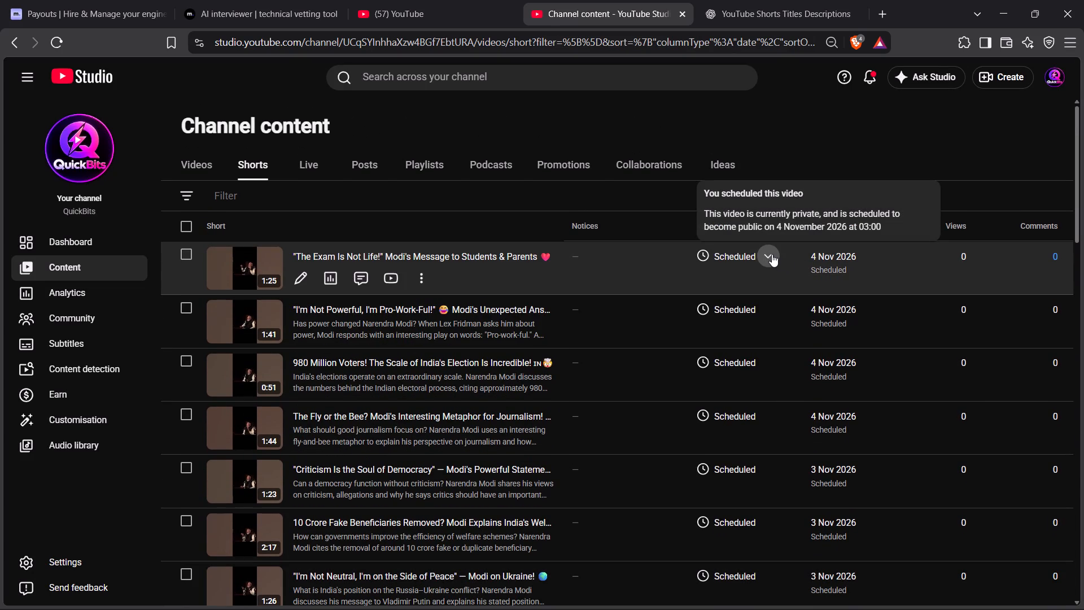
click(771, 254)
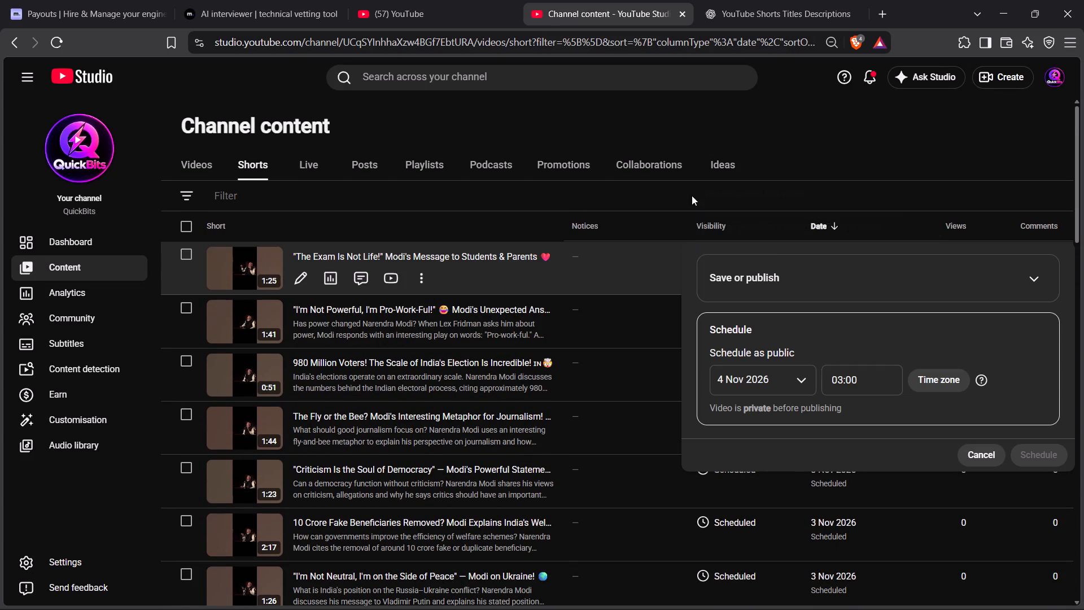
click(692, 195)
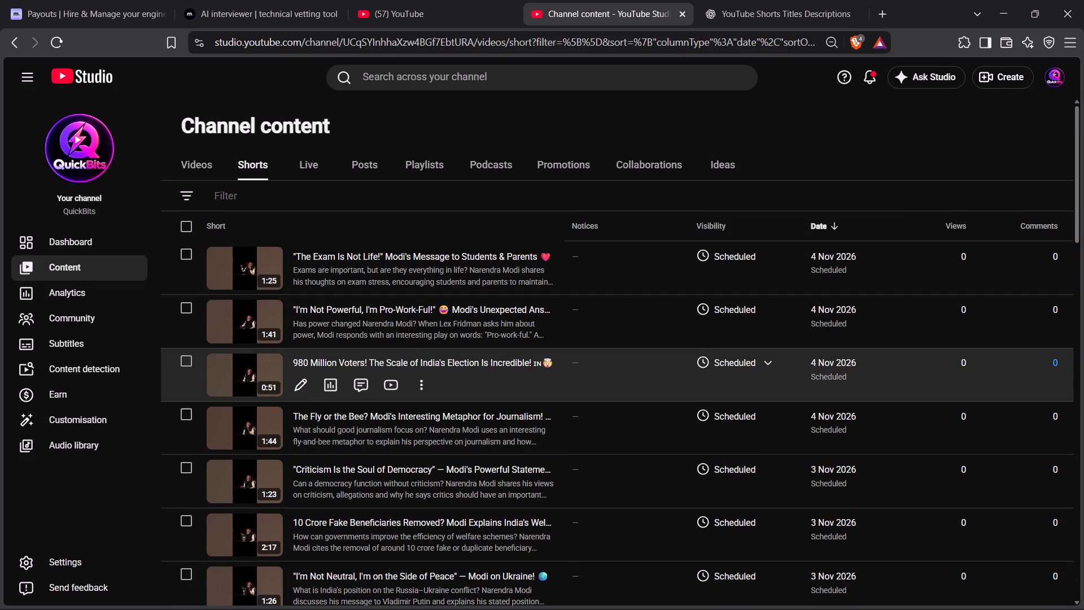
scroll(748, 364, down, 4)
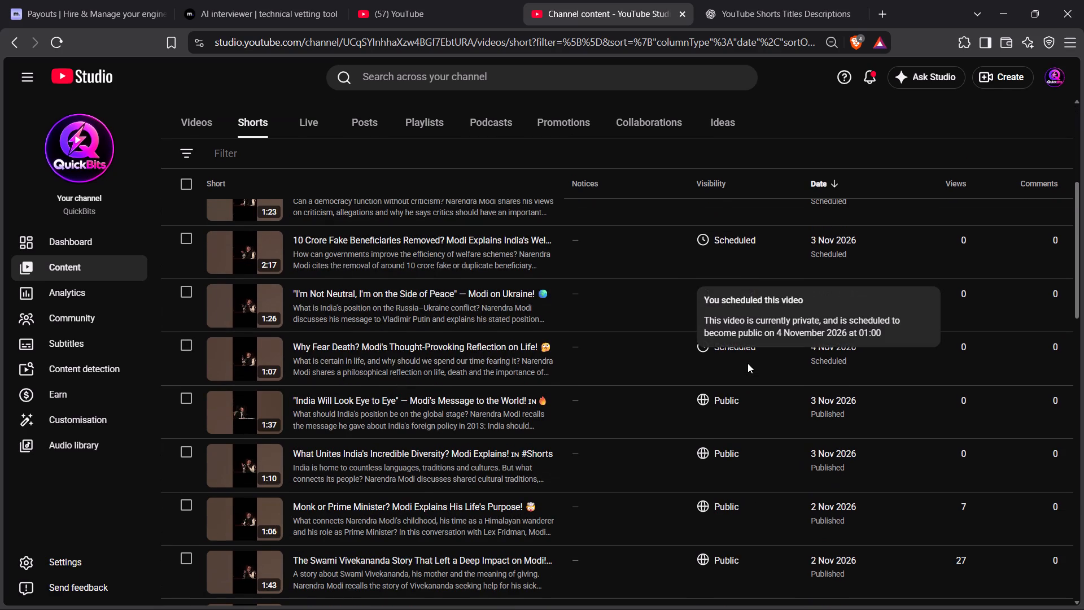
scroll(752, 354, down, 3)
scroll(752, 354, up, 1)
scroll(752, 354, down, 6)
scroll(755, 351, up, 10)
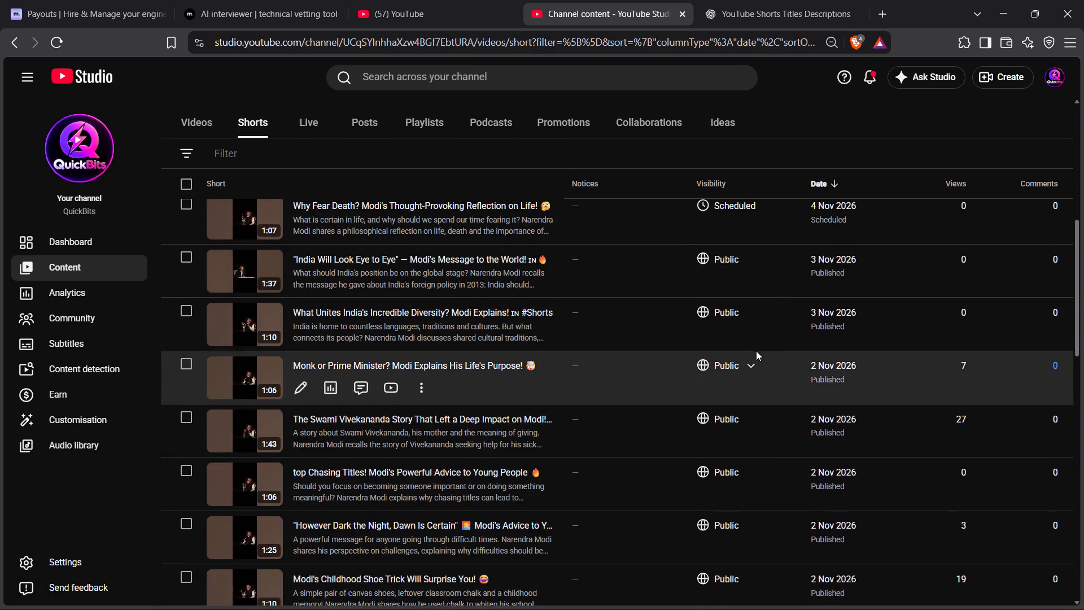
scroll(756, 351, up, 6)
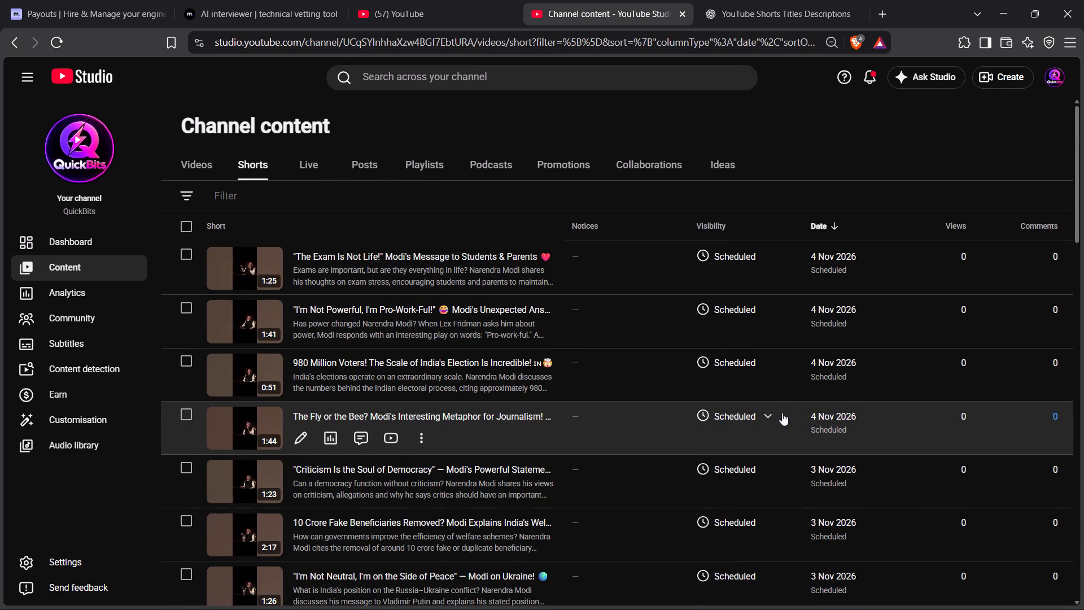
click(775, 412)
click(779, 330)
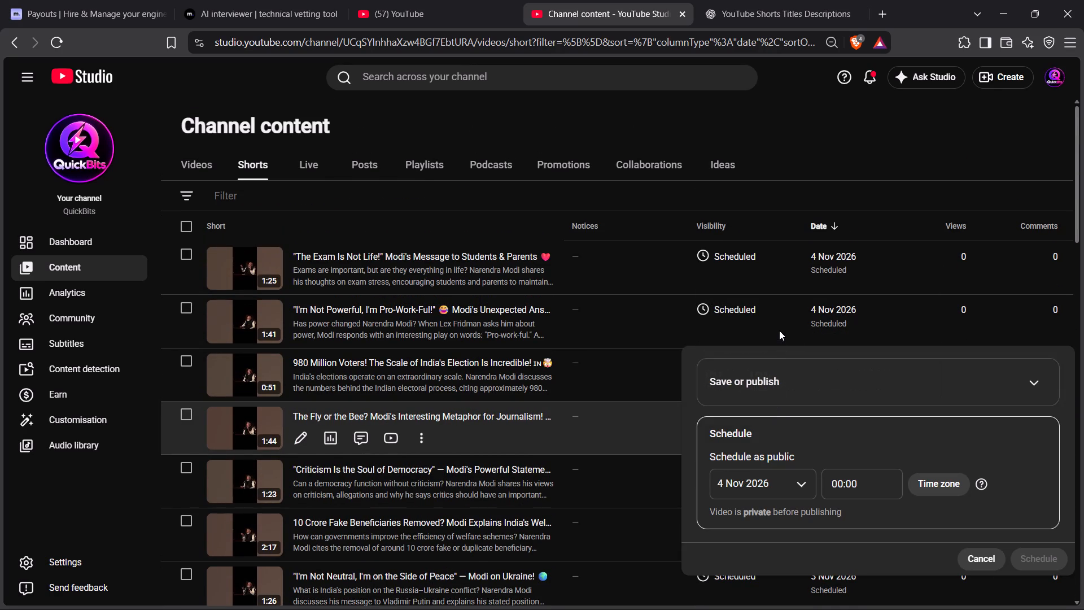
click(771, 361)
click(771, 361)
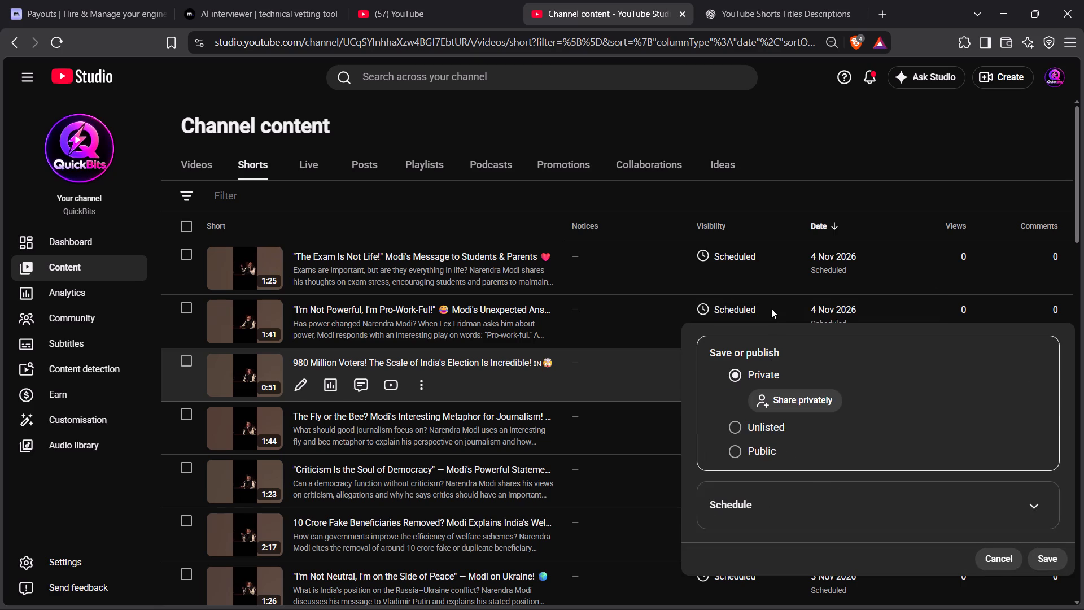
click(771, 308)
click(770, 309)
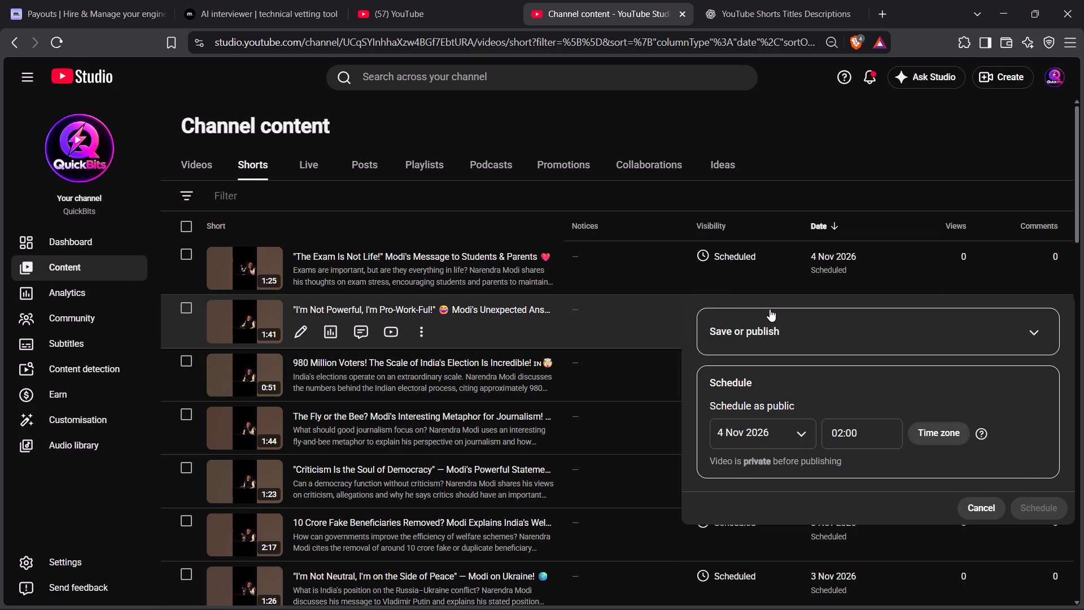
click(770, 309)
click(767, 250)
click(767, 259)
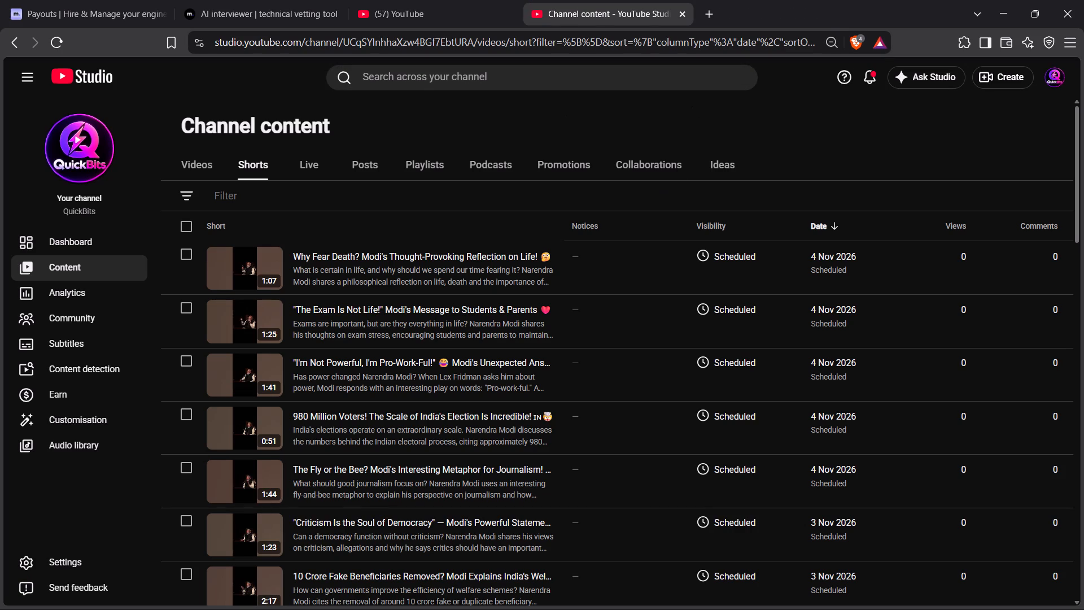
scroll(709, 273, up, 2)
click(683, 14)
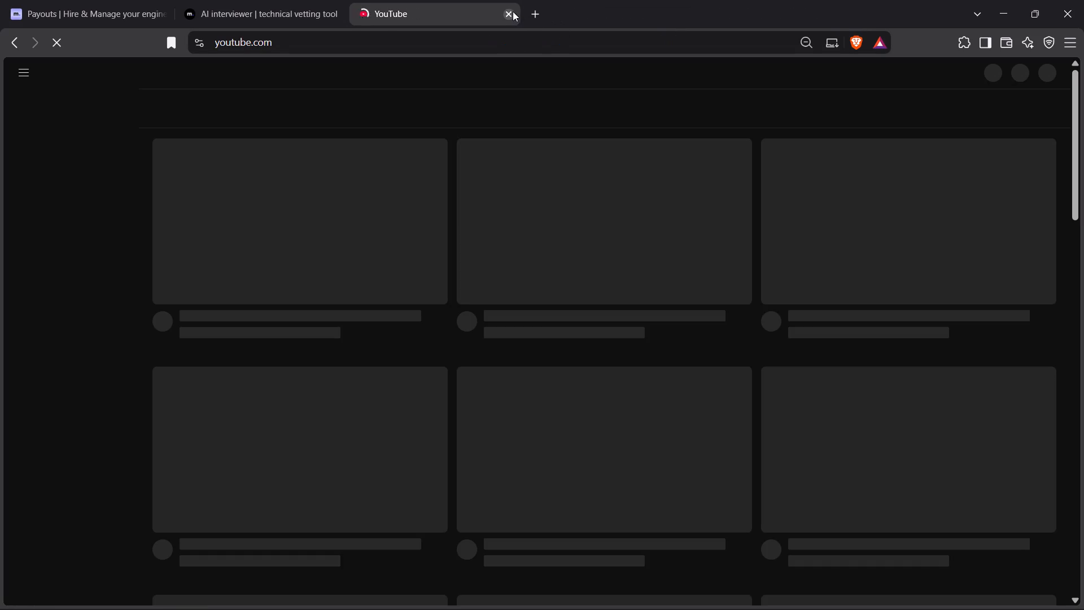
click(513, 11)
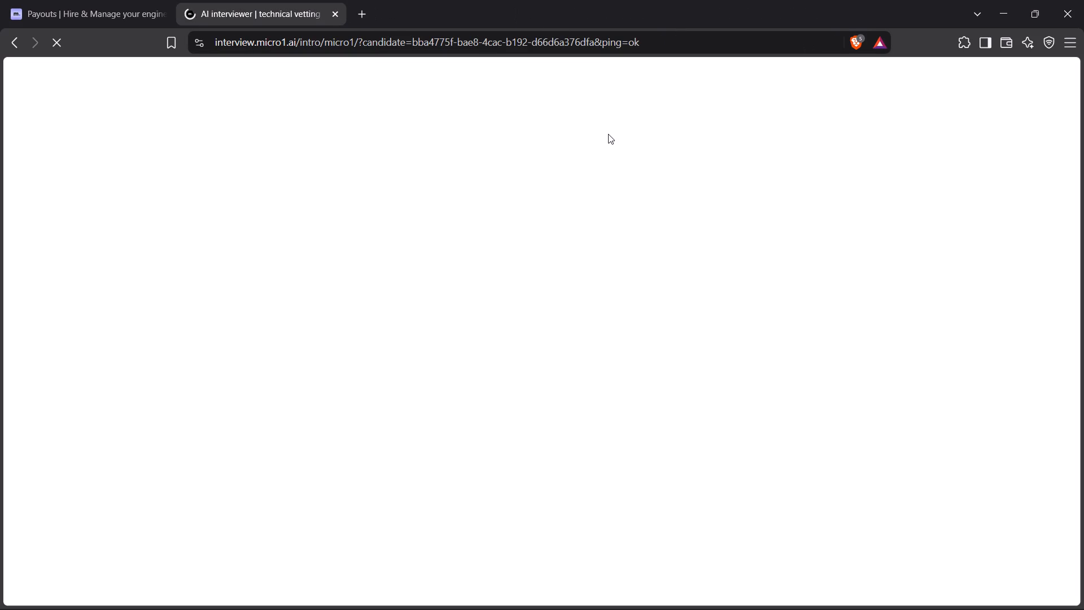
Switch away from the browser to another open window.
key(alt+Tab)
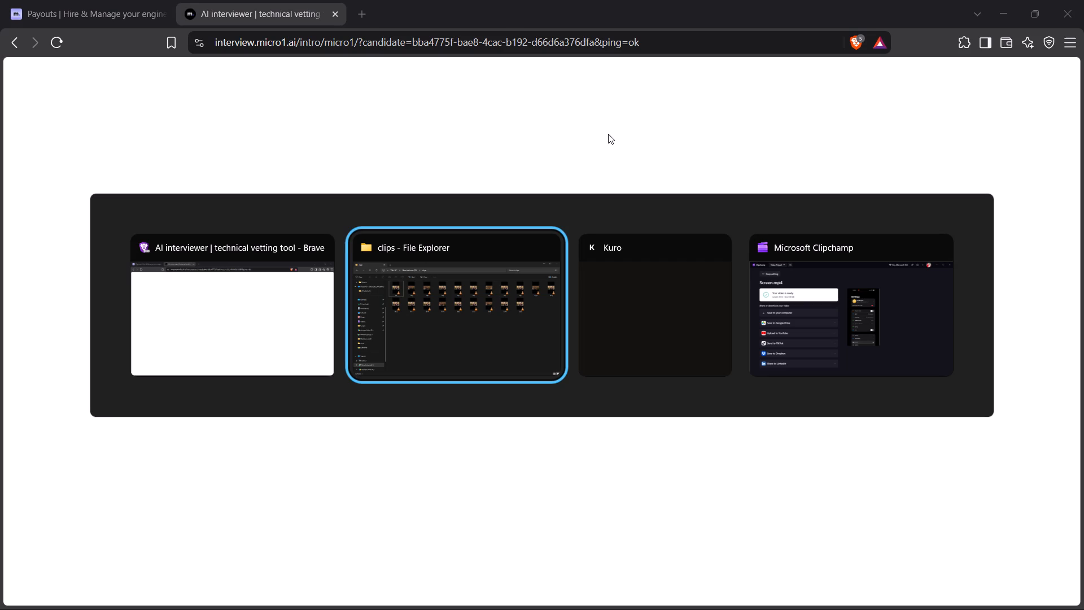
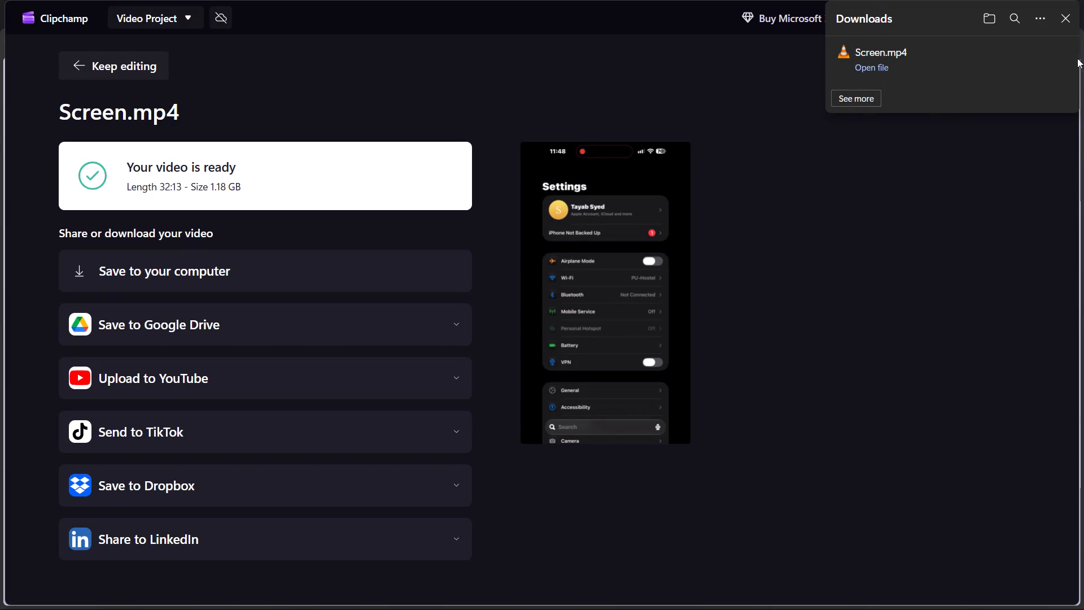
Bring up the Downloads folder in File Explorer, where the exported Screen.mp4 was saved.
click(1040, 56)
click(1031, 56)
click(522, 592)
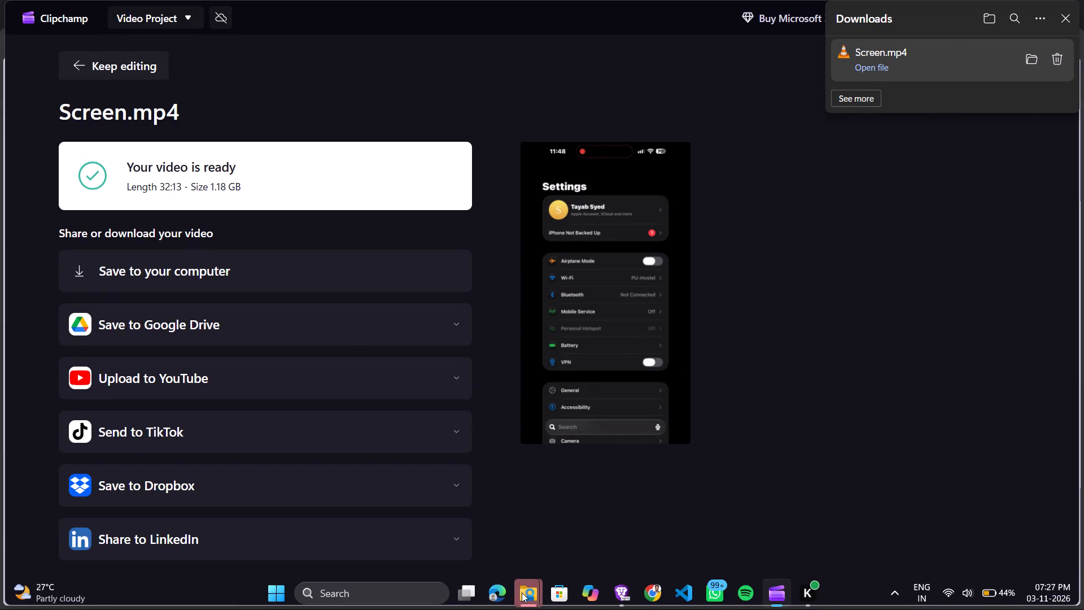
click(505, 470)
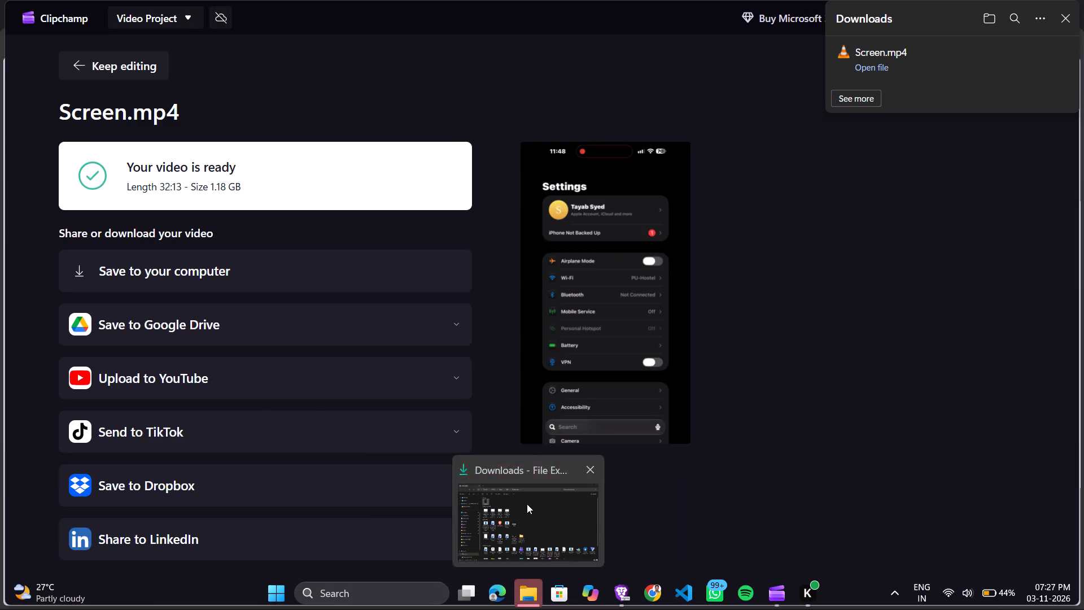
click(527, 504)
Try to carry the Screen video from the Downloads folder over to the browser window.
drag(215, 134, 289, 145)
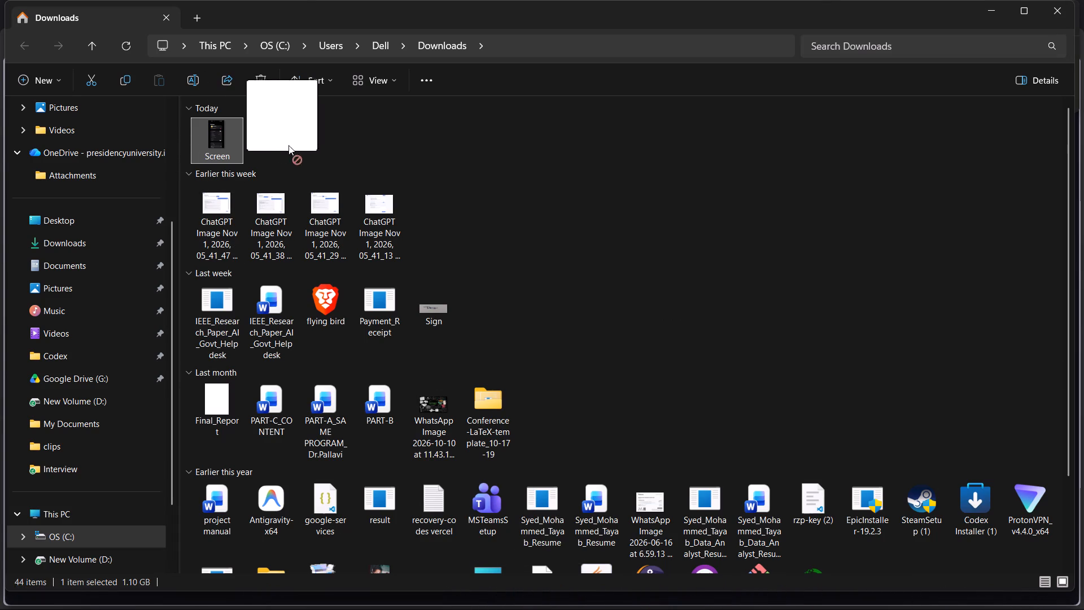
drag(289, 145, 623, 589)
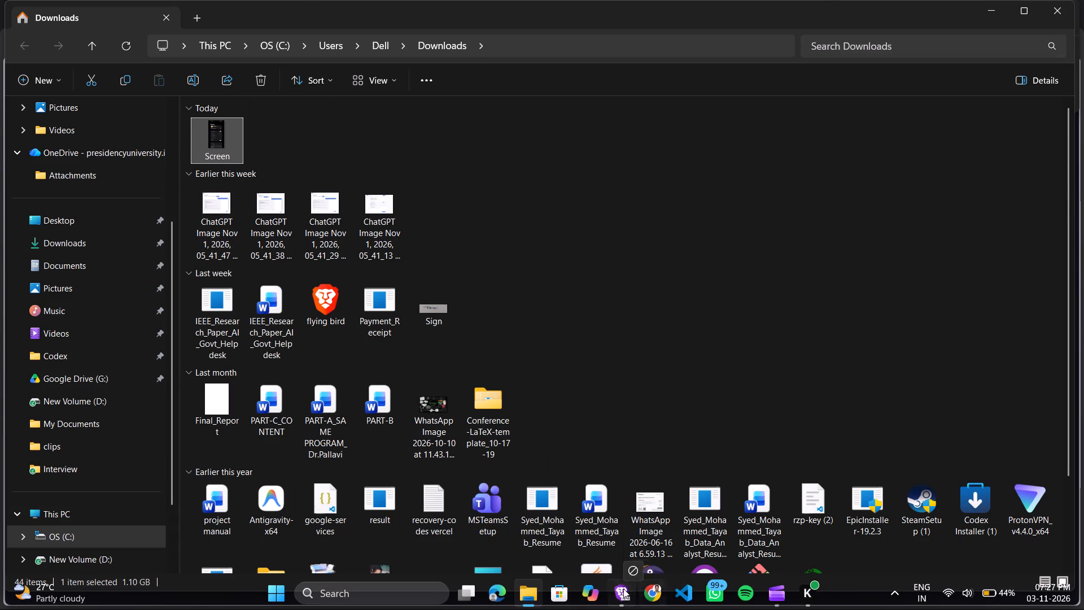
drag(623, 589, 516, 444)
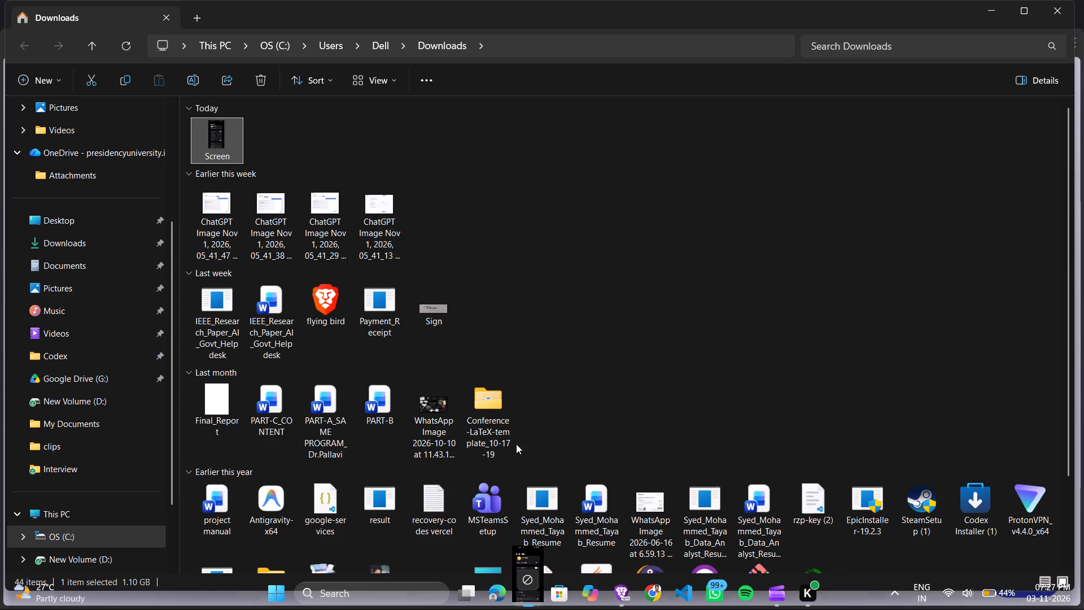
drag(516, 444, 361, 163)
Delete the four ChatGPT images dated Nov 1, 2026 from the Downloads folder.
drag(458, 197, 362, 219)
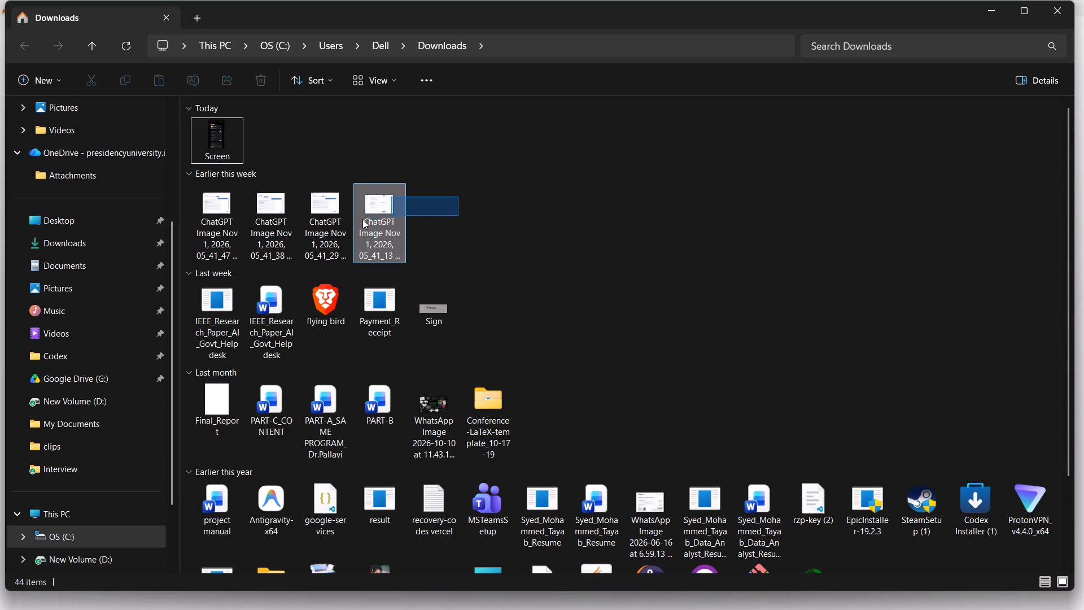
drag(362, 219, 205, 221)
right_click(203, 221)
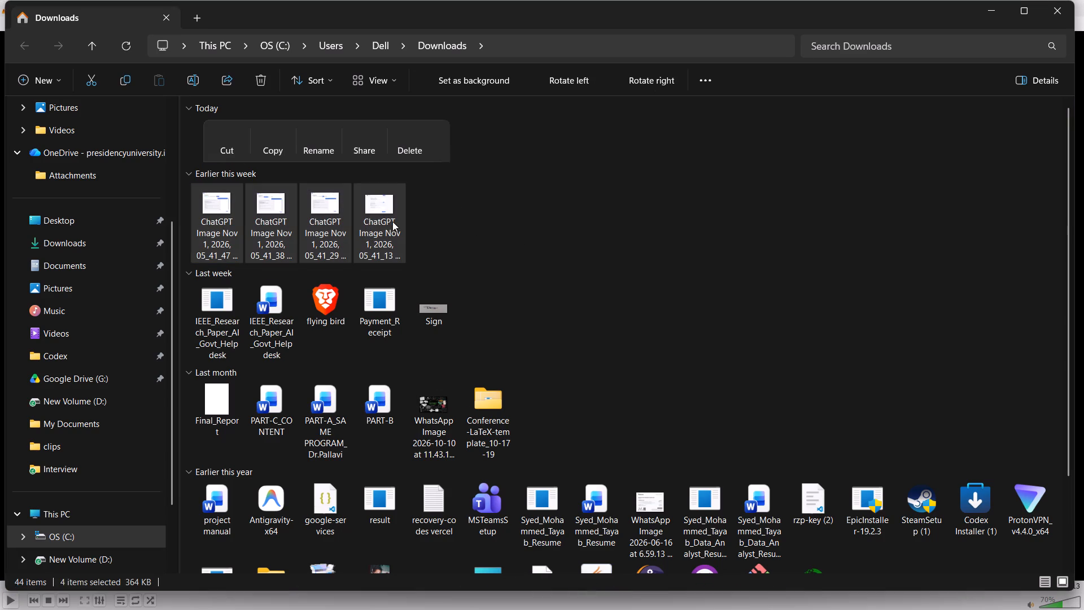
click(412, 136)
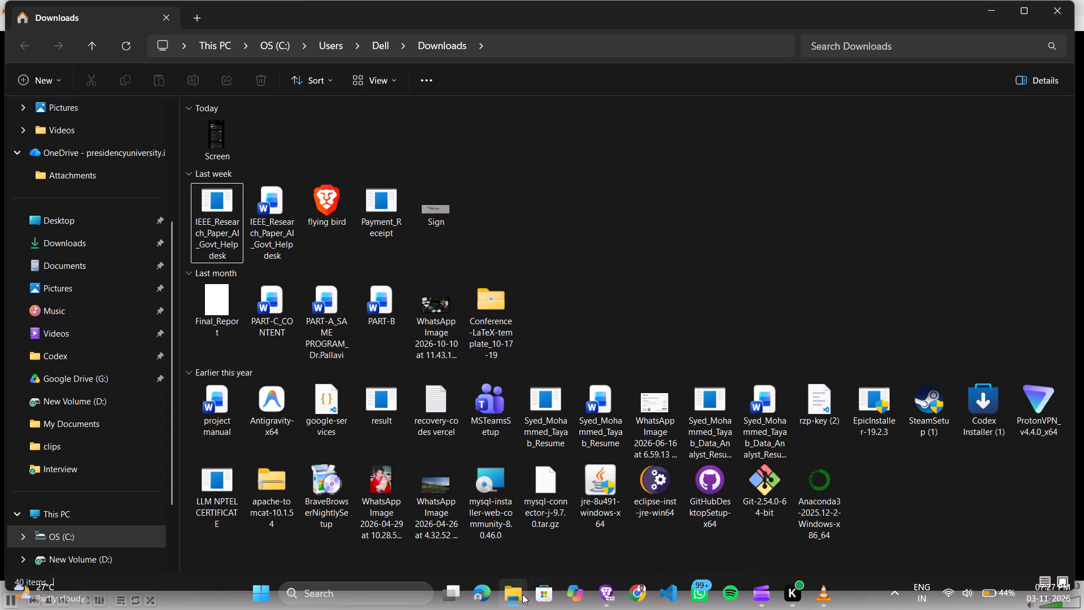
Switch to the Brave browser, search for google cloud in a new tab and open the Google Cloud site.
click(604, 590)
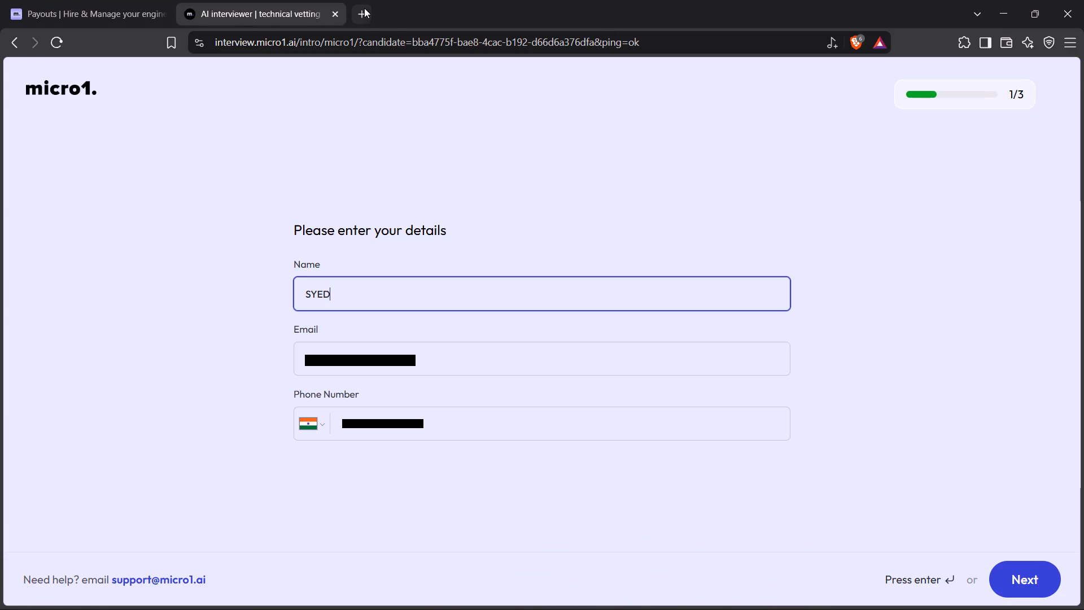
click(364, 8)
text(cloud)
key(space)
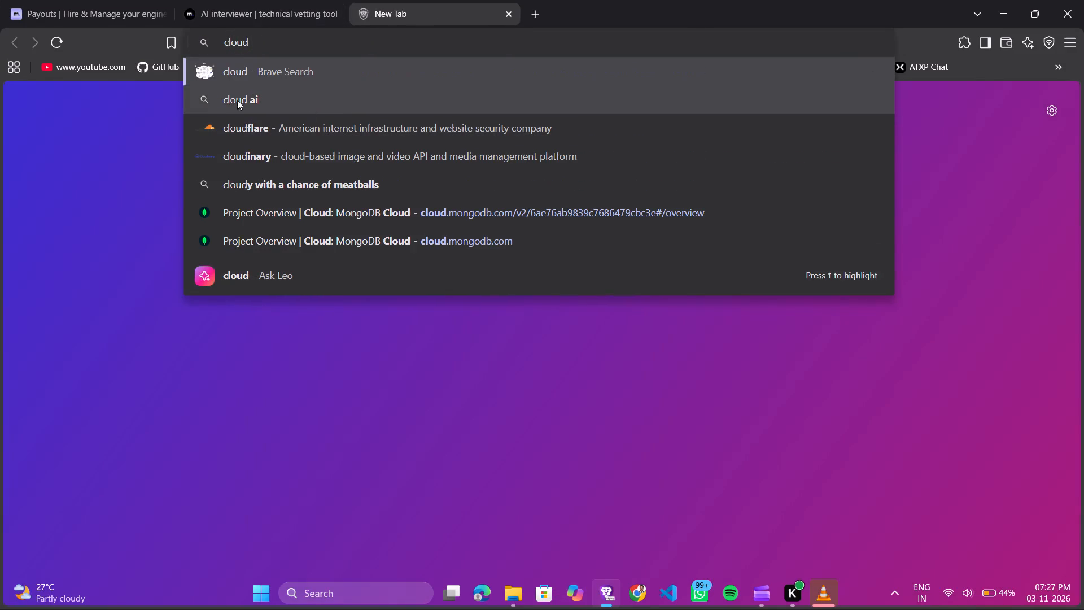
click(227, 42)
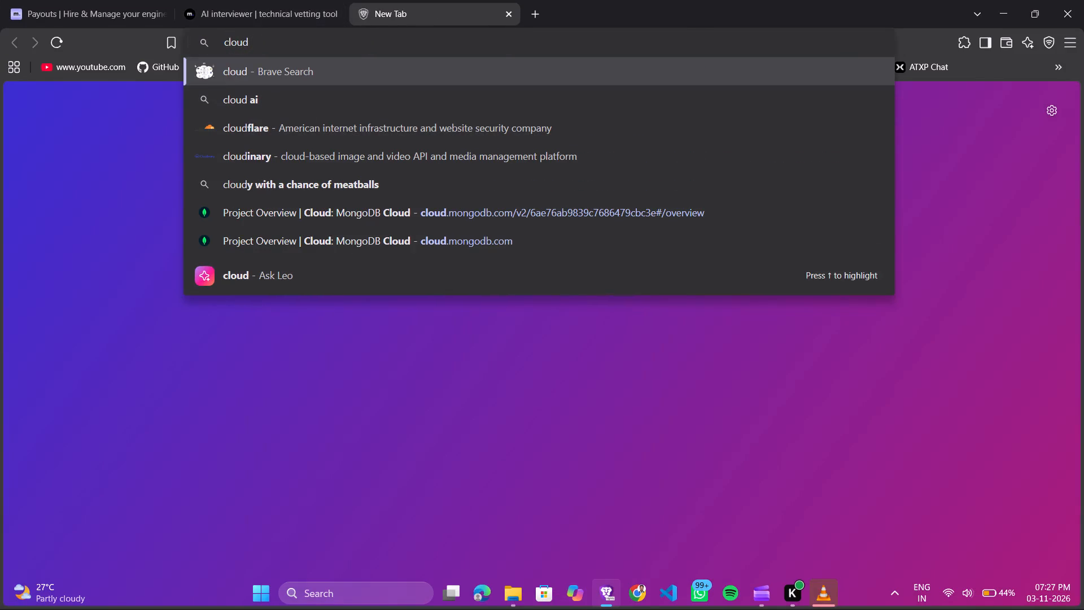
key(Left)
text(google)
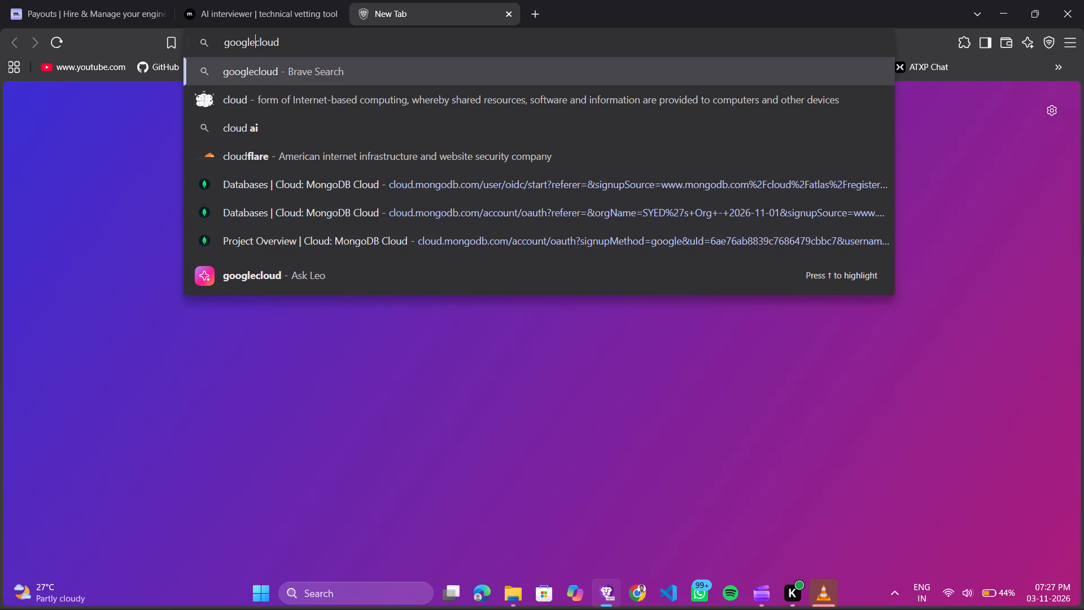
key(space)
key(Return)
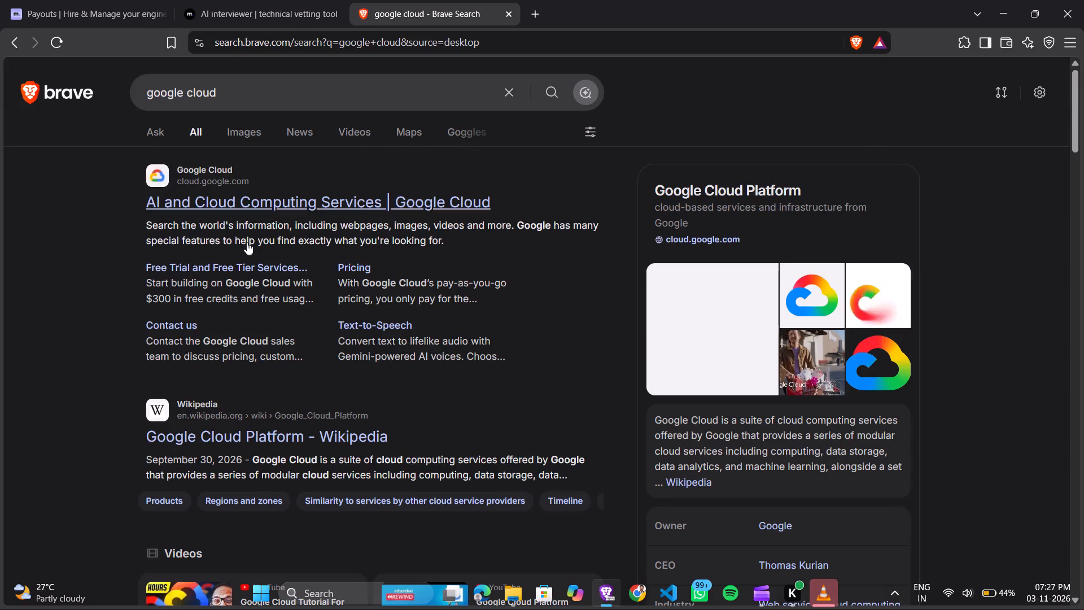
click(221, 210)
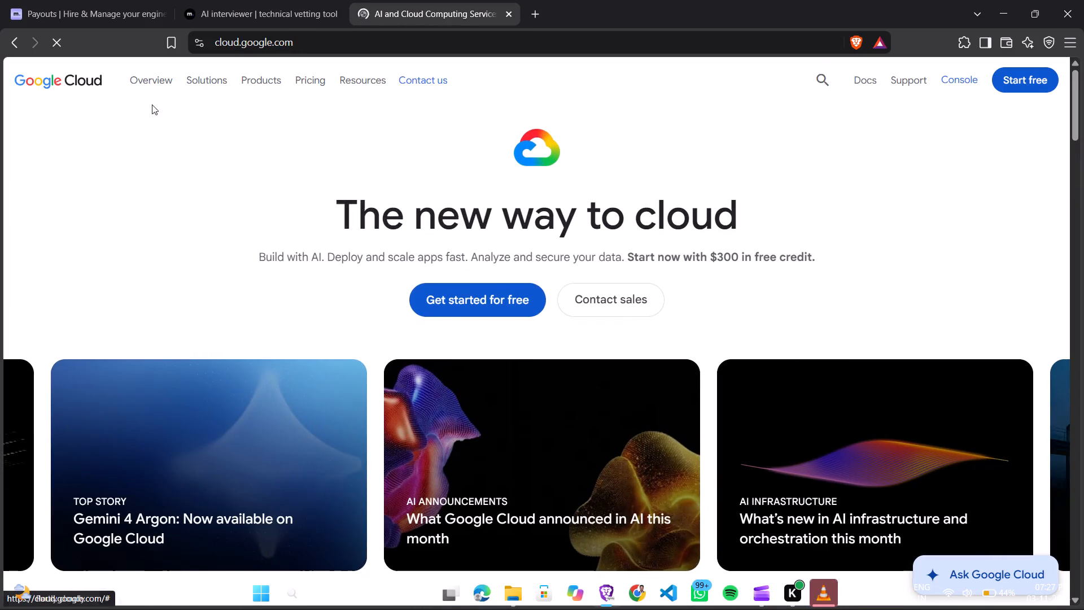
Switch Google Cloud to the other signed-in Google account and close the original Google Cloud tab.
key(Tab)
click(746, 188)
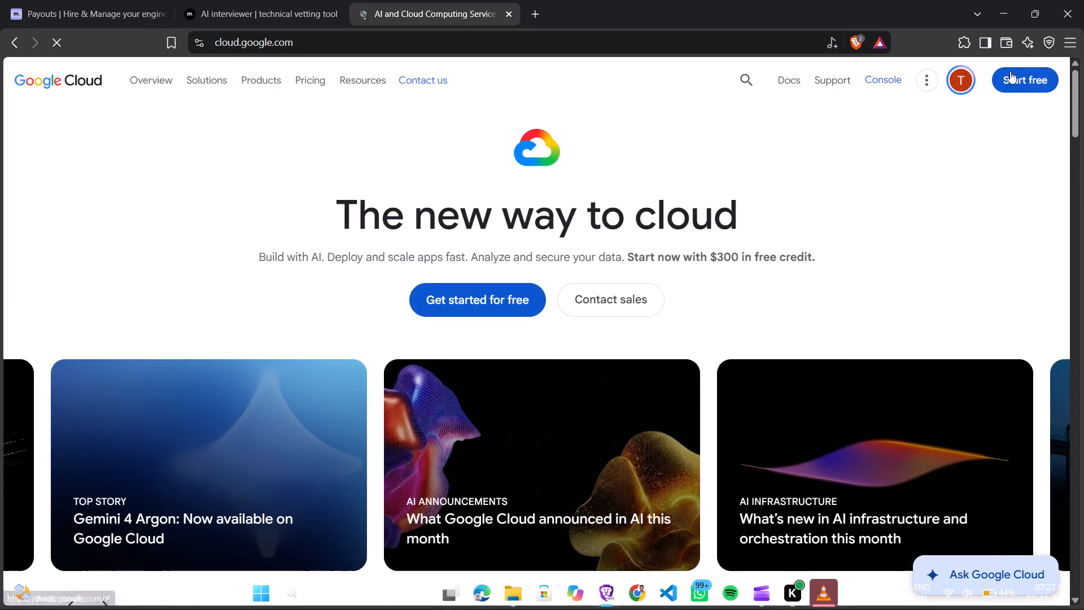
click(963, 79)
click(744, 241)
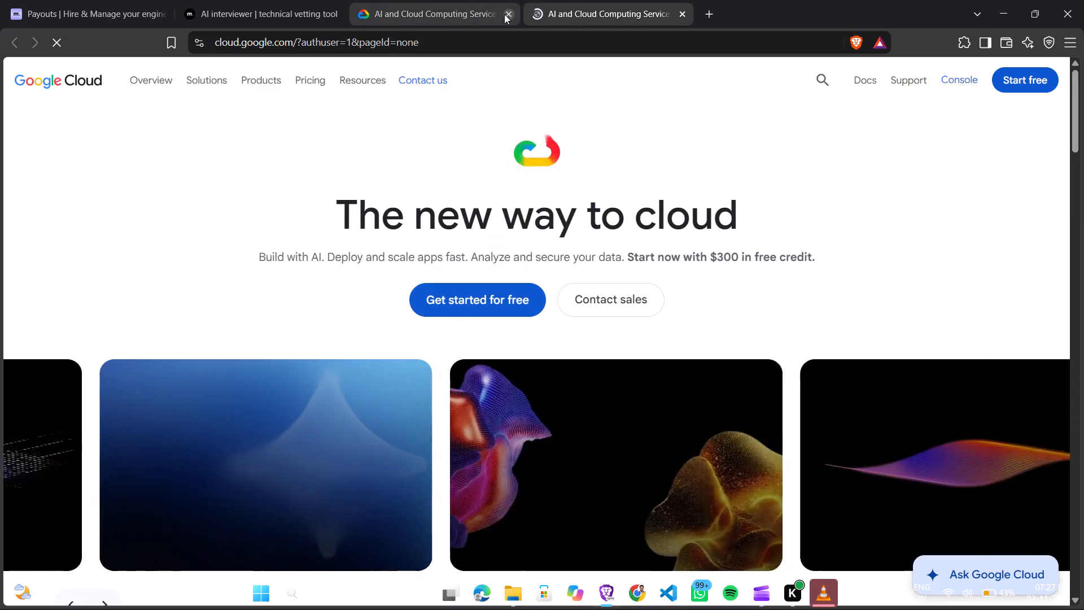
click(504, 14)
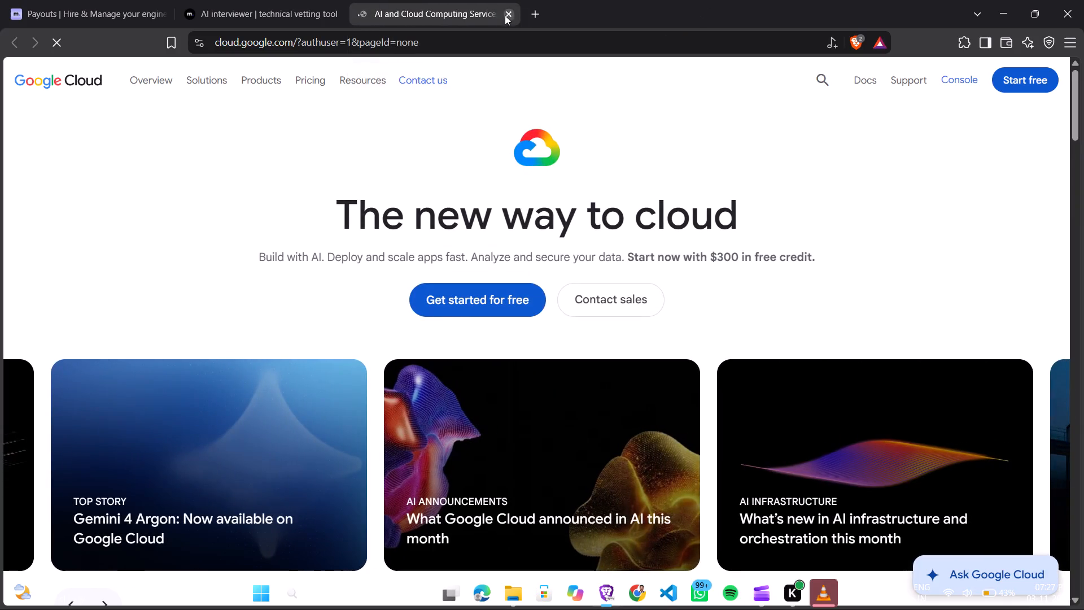
Replace the Google Cloud page with Google Drive in the same tab.
click(445, 39)
key(BackSpace)
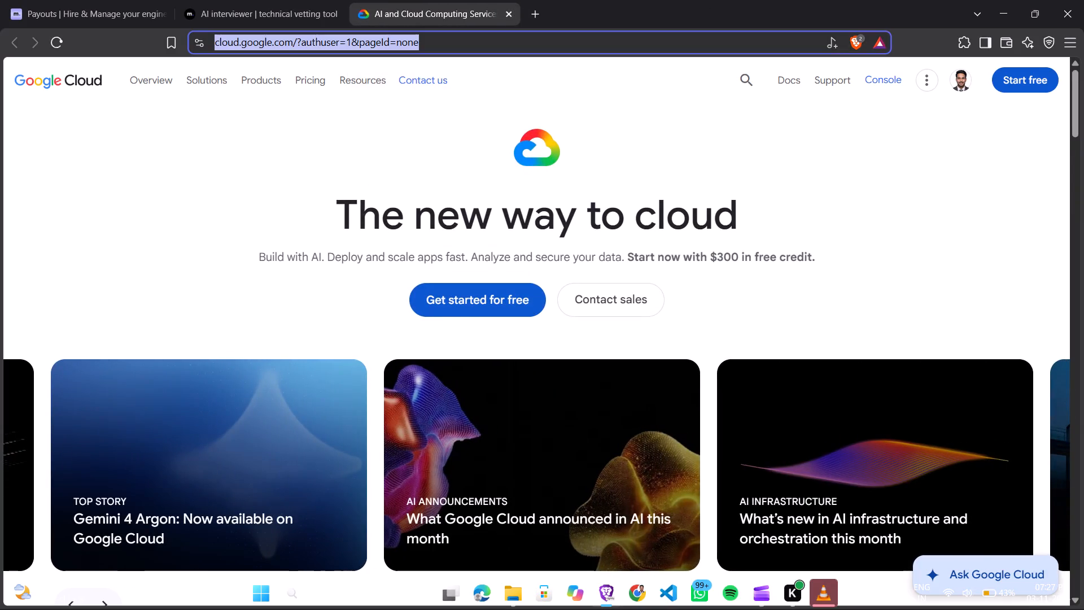
text(drive)
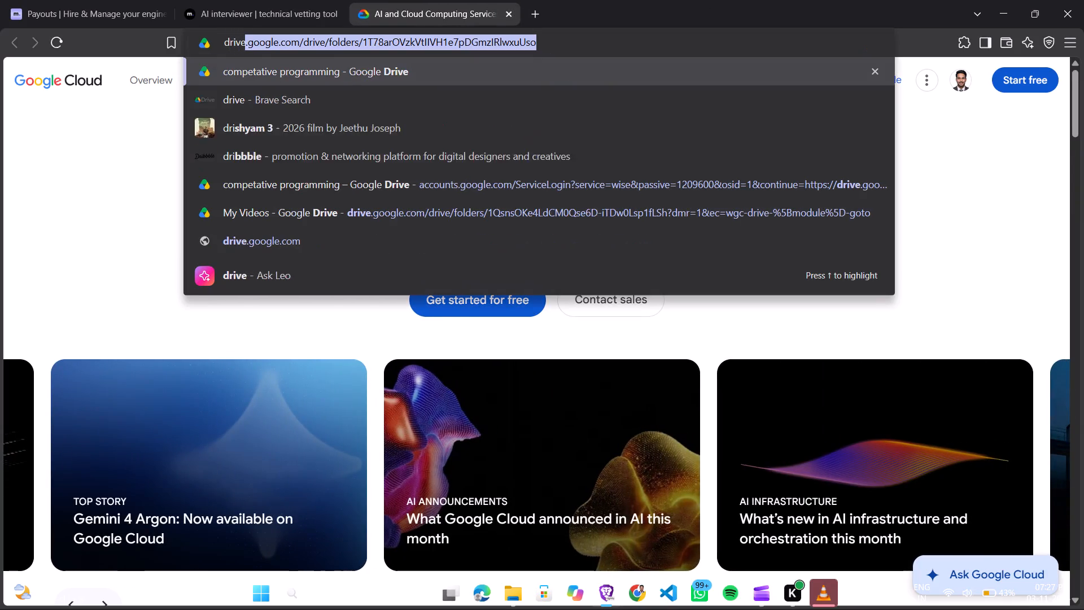
key(Return)
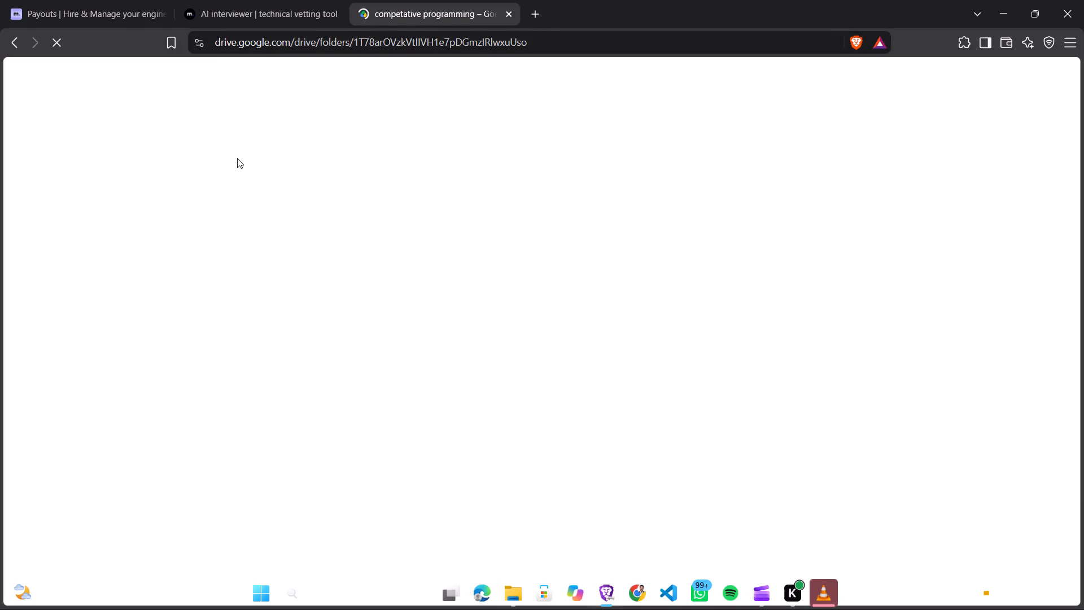
Switch Google Drive to the second signed-in account and close the competative programming tab.
key(Tab)
click(1059, 75)
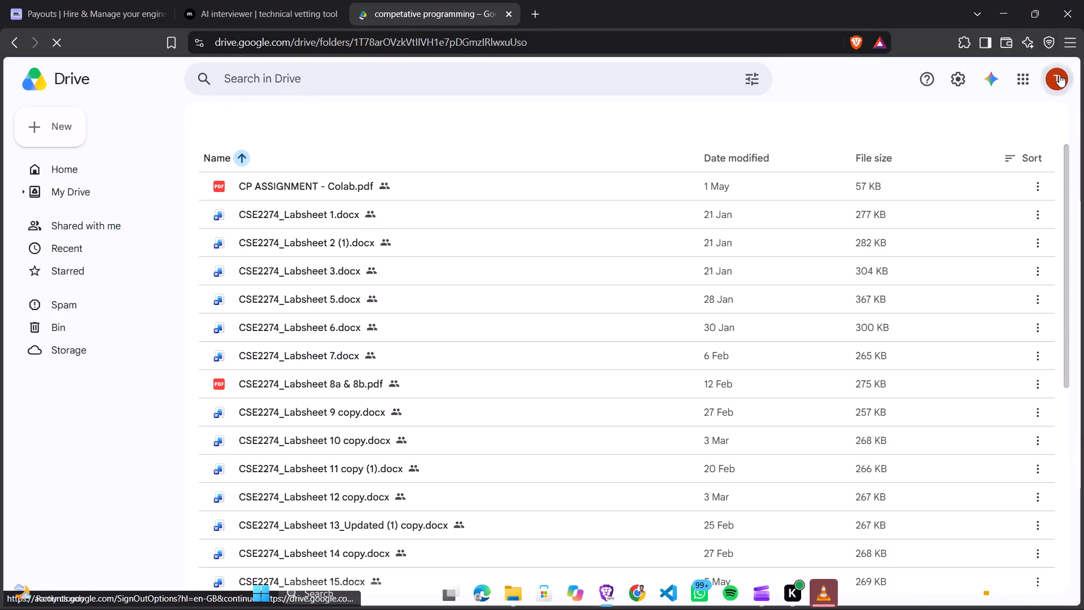
click(1059, 75)
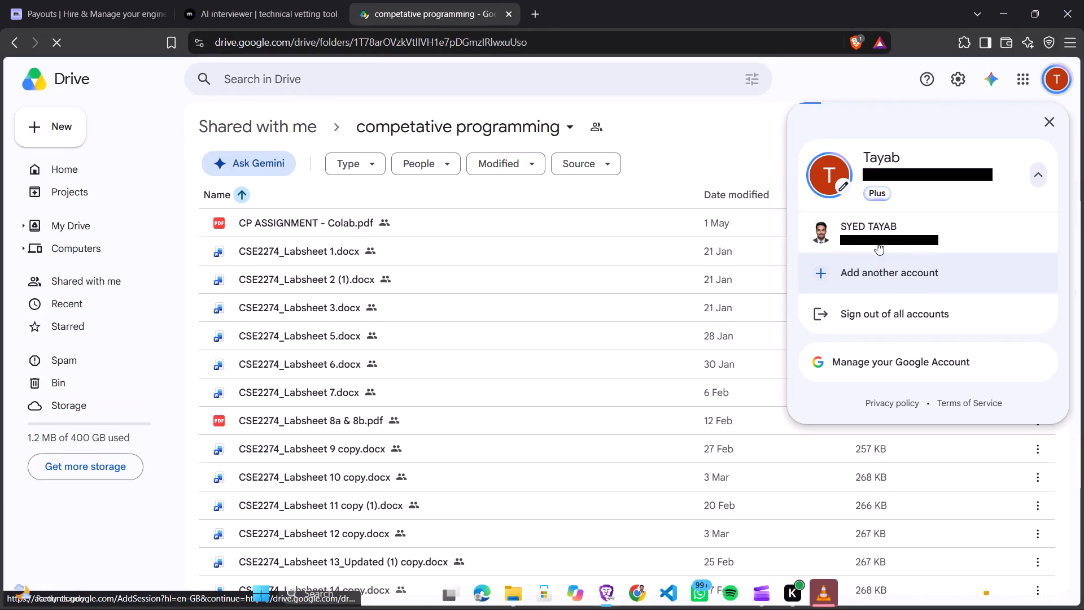
click(875, 240)
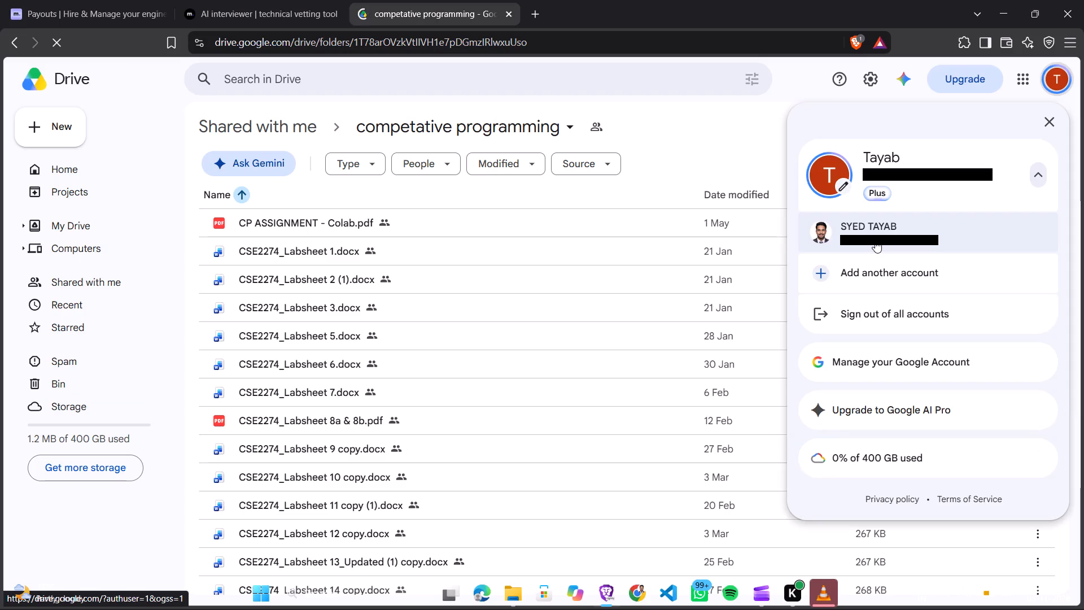
click(875, 240)
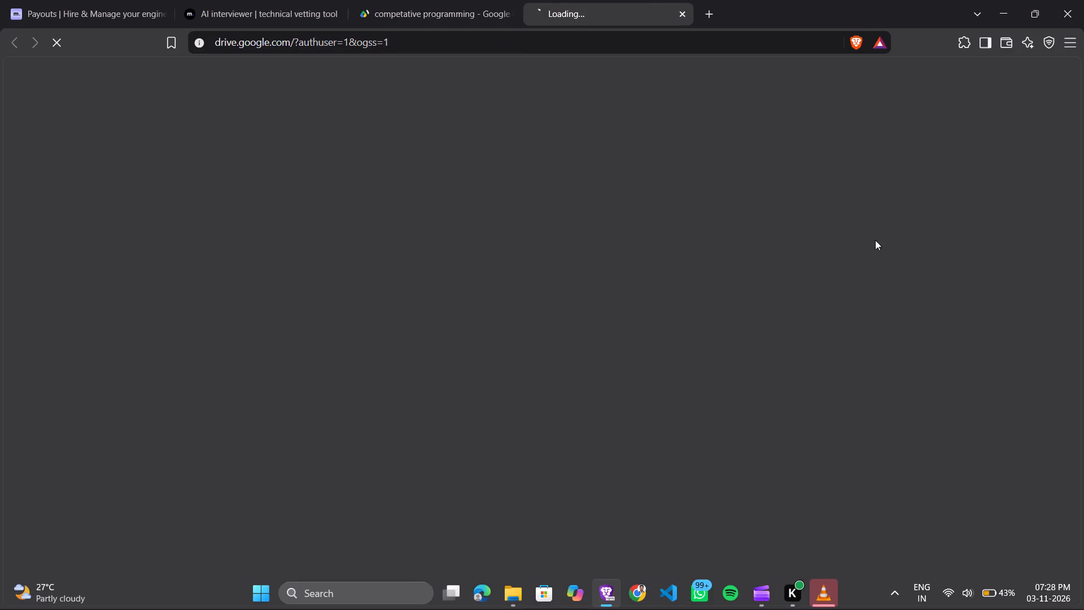
click(510, 15)
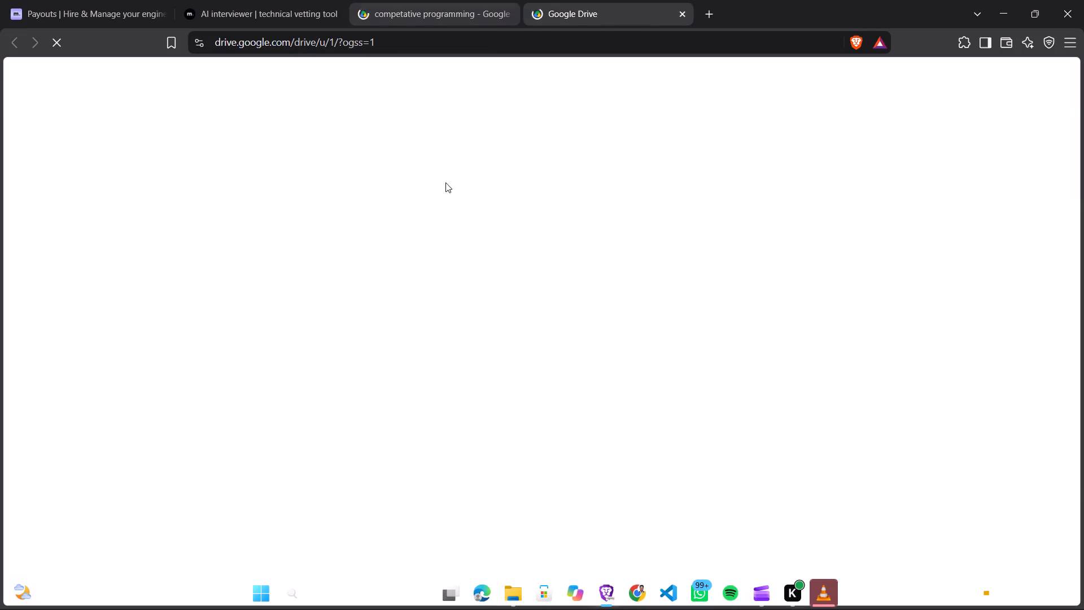
Open the Pc Wallpapers folder from the suggested folders on Drive's home page.
click(49, 172)
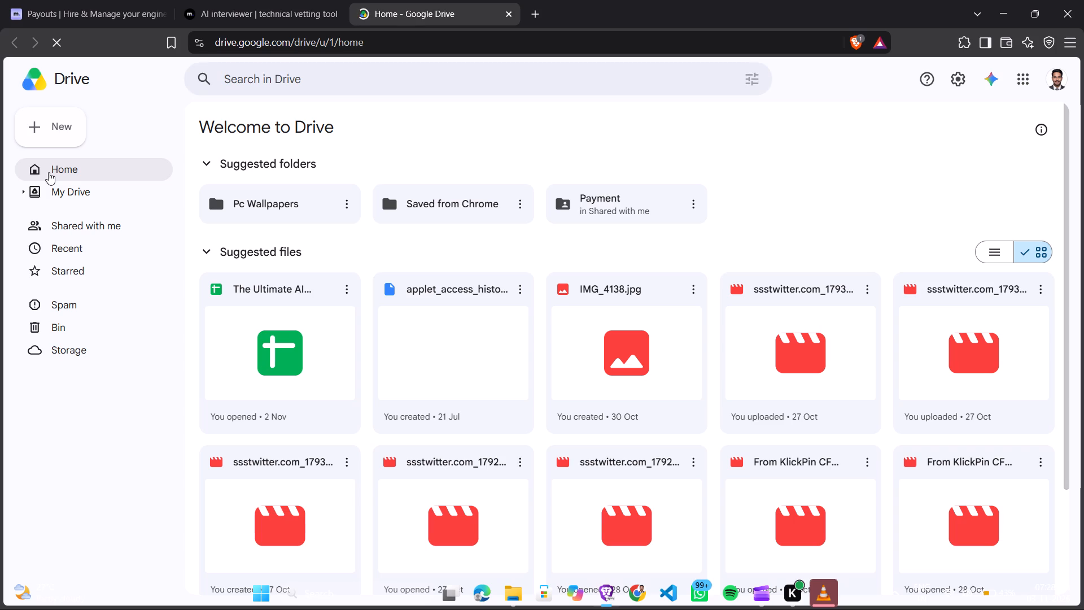
click(280, 204)
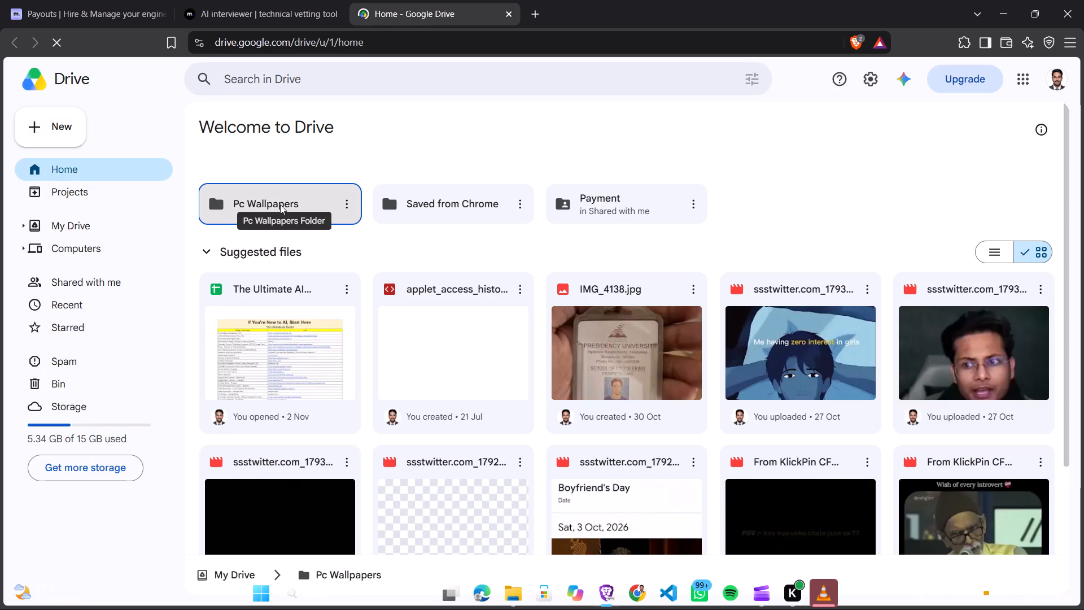
click(231, 210)
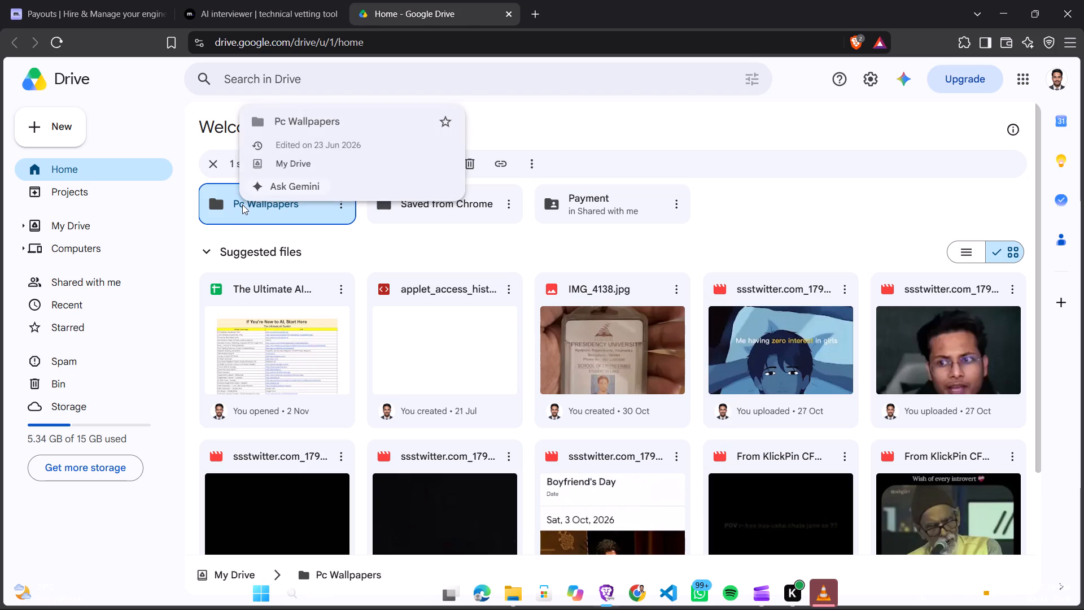
double_click(242, 204)
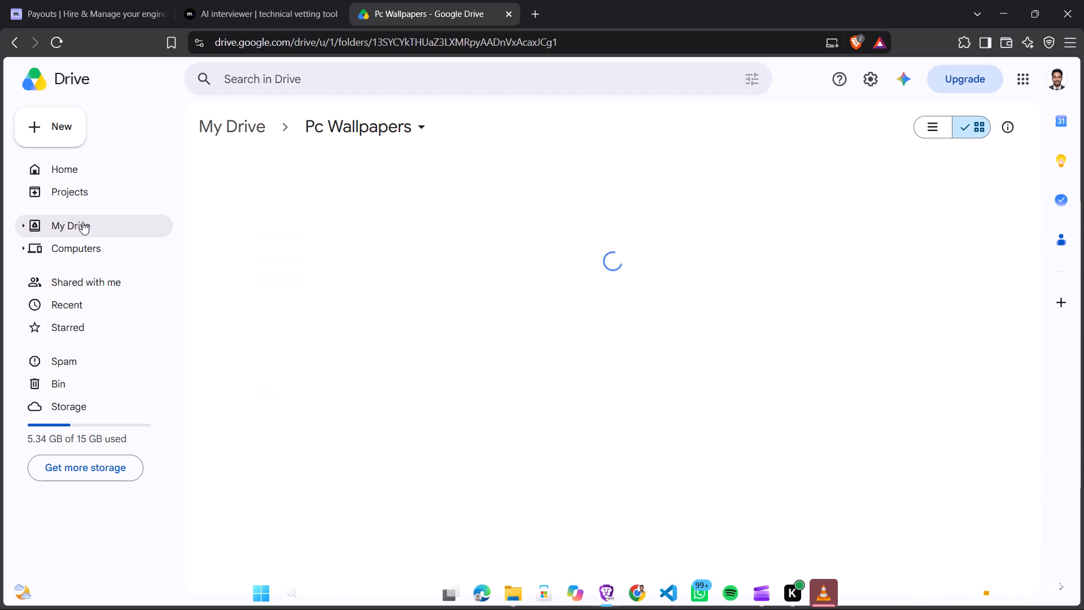
Switch to the VLC media player window playing Screen.mp4 and close it.
key(alt+Tab)
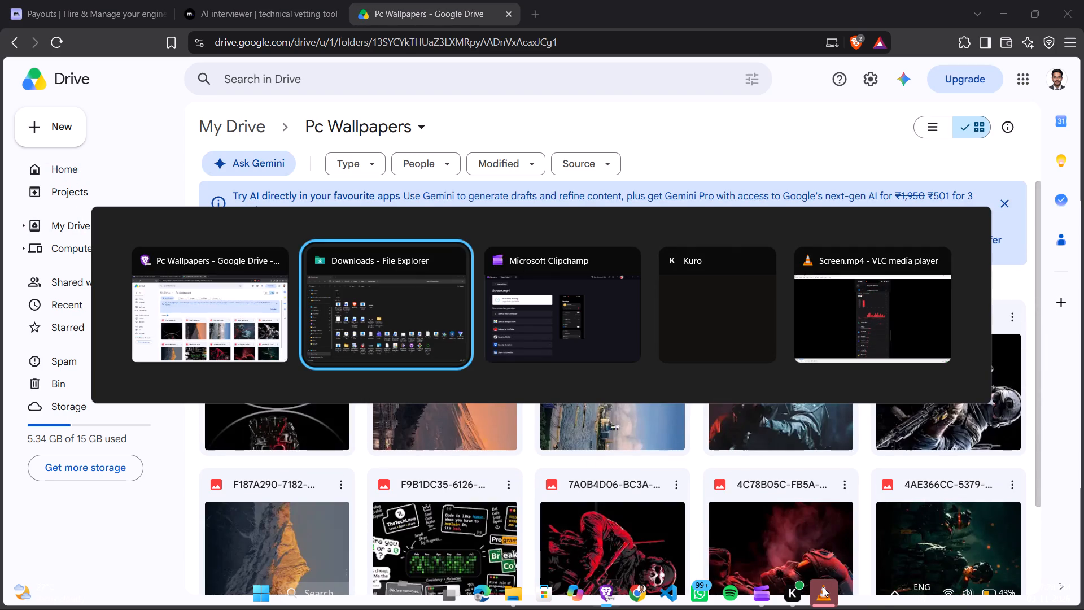
key(alt+Tab)
key(alt+Tab)
key(alt+Tab)
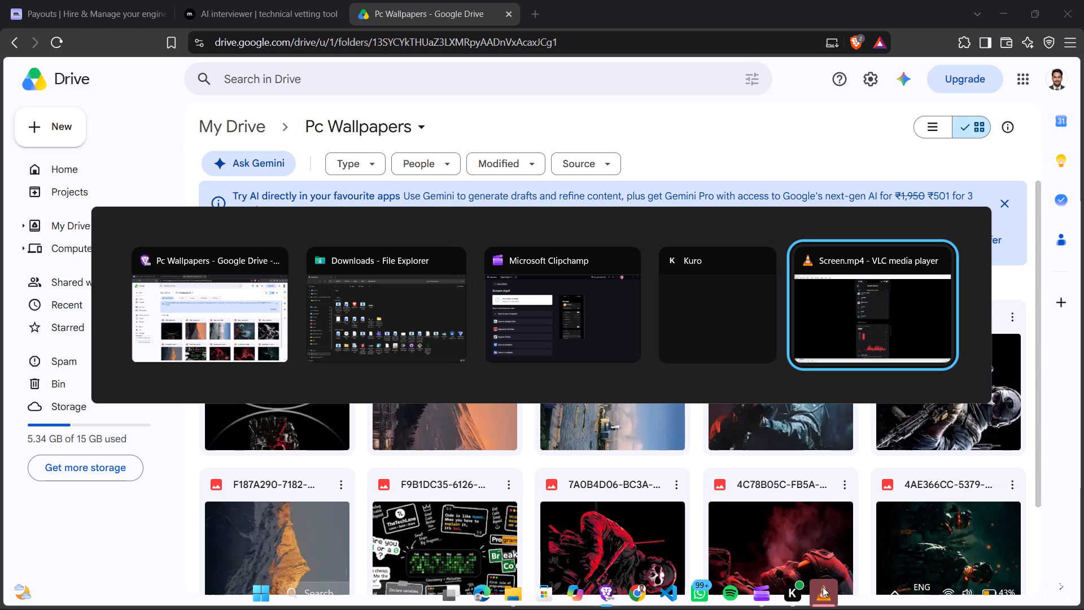
click(1067, 0)
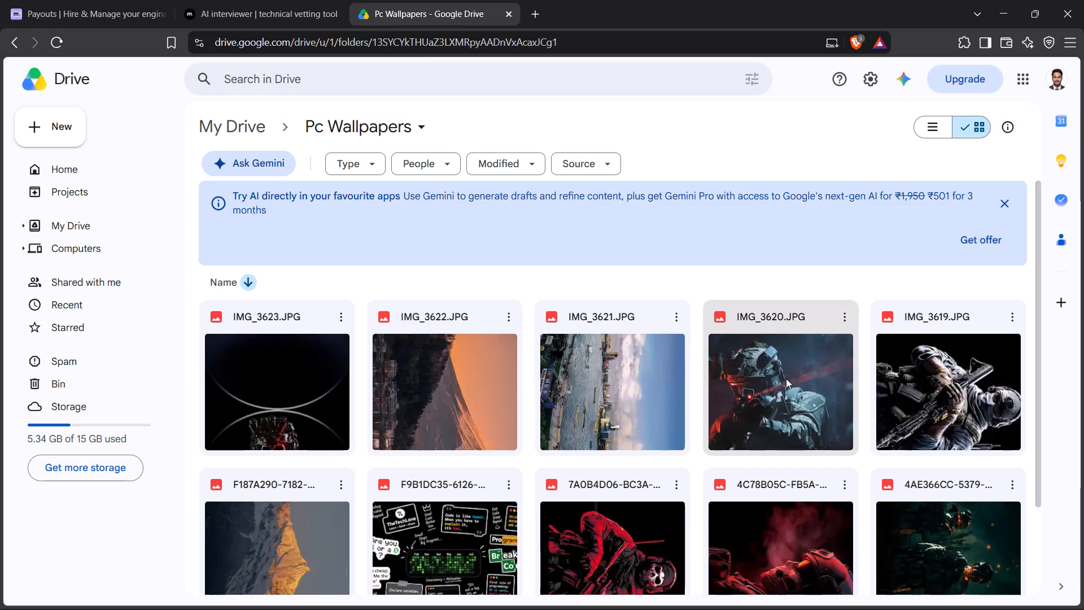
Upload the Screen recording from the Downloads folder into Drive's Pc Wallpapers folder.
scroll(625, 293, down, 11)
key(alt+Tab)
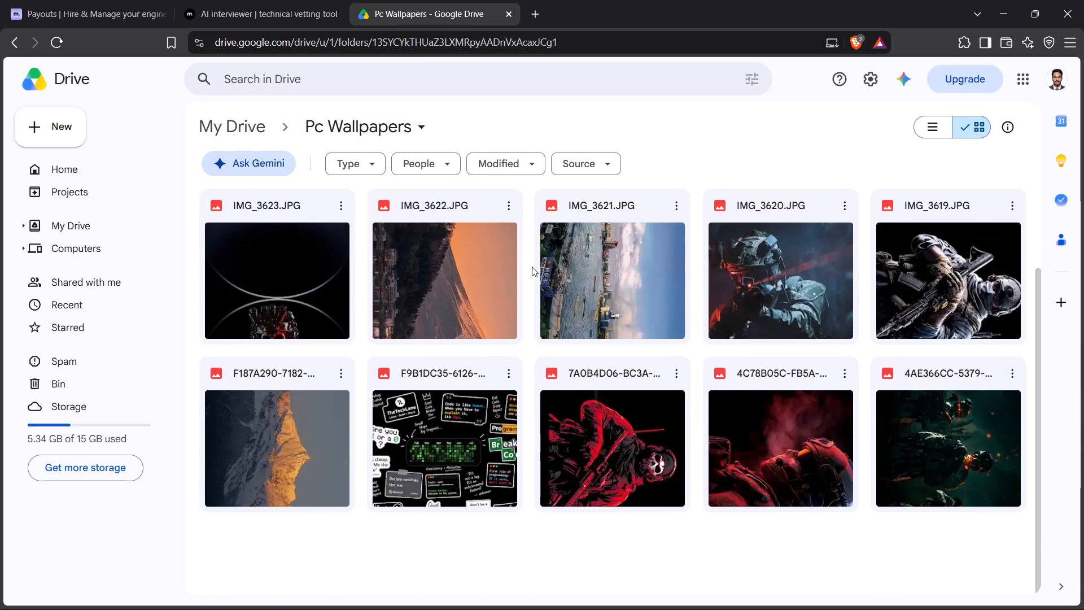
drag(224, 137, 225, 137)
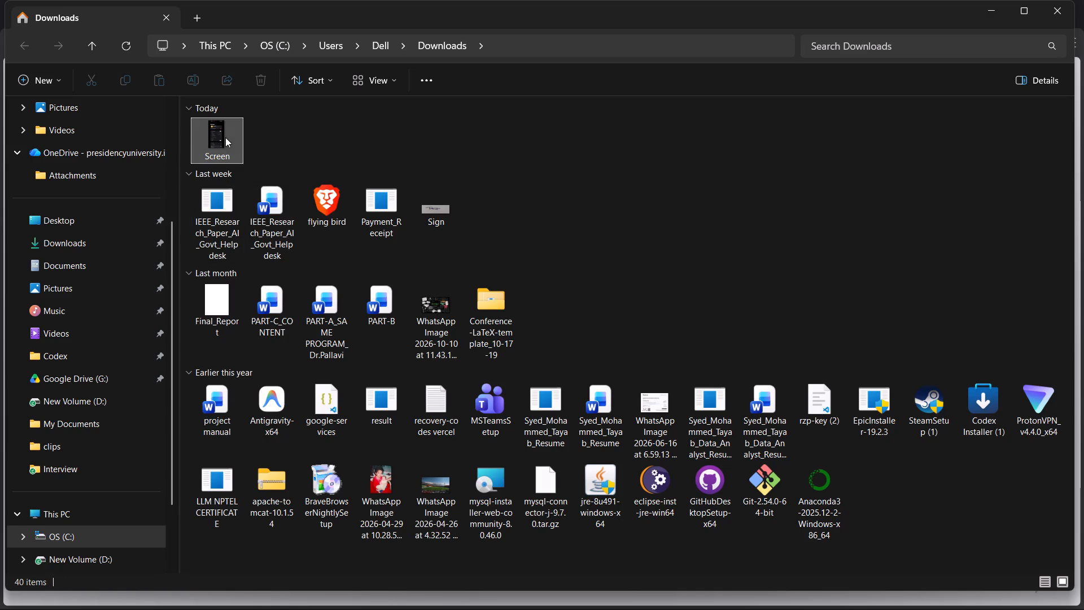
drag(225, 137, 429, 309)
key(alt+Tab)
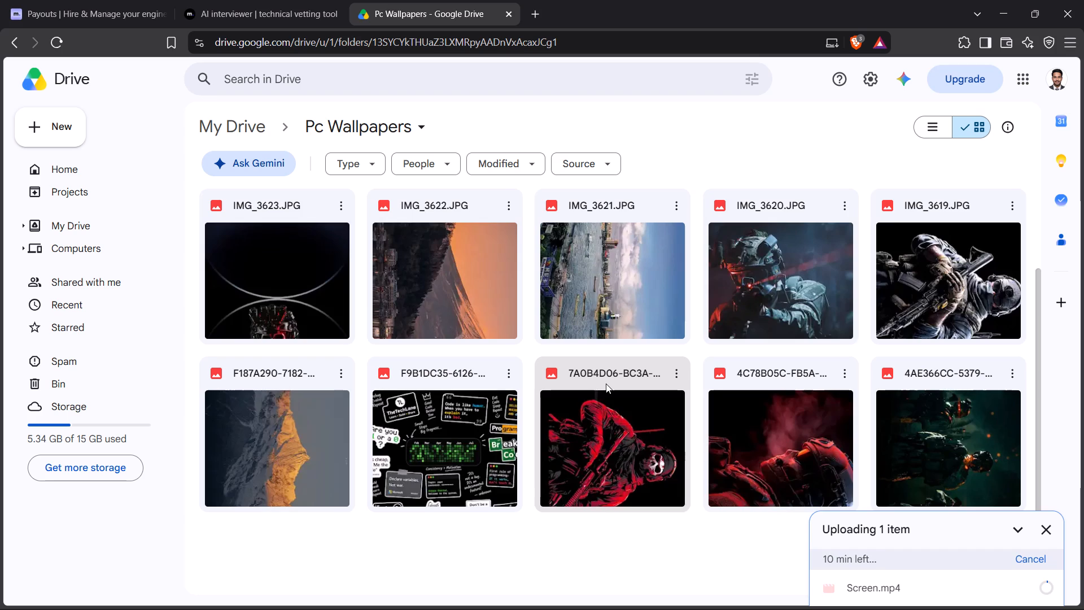
Close the Downloads File Explorer and Microsoft Clipchamp windows, and return to the Brave window with Google Drive.
key(alt+Tab)
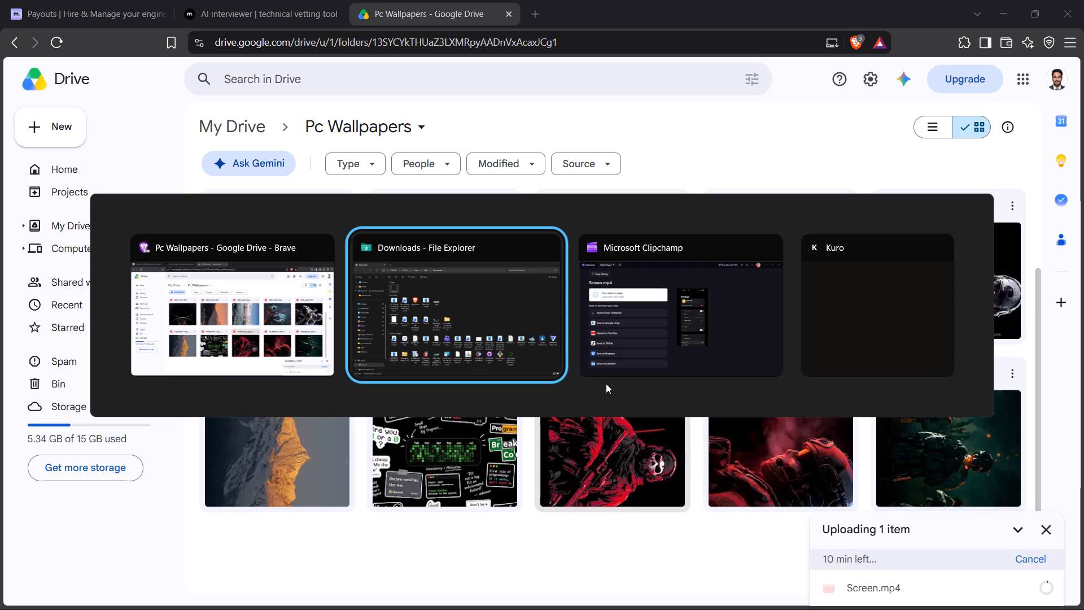
alt+click(545, 242)
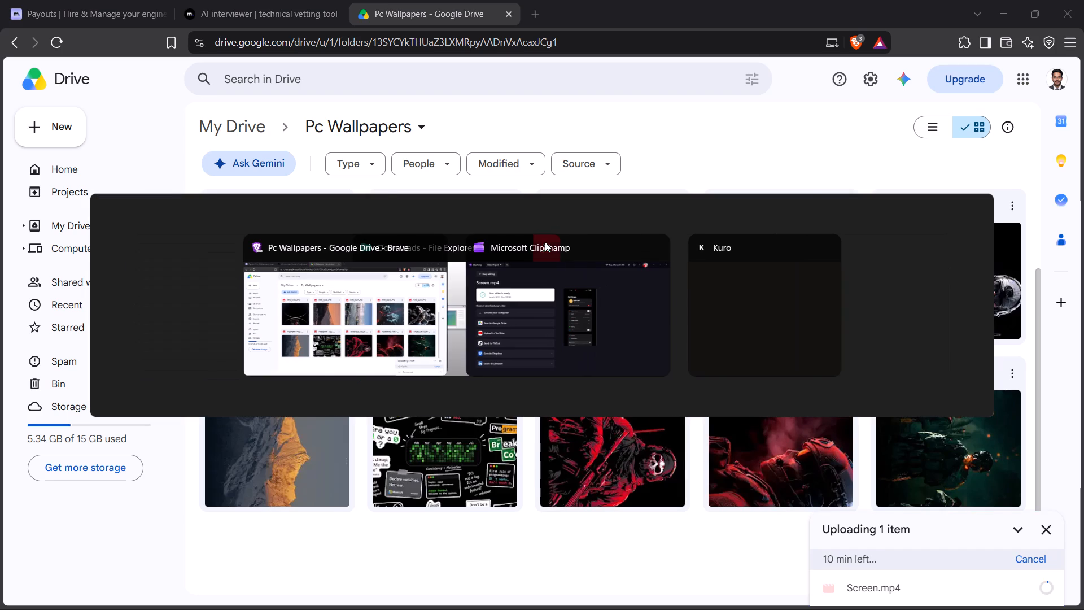
alt+click(659, 251)
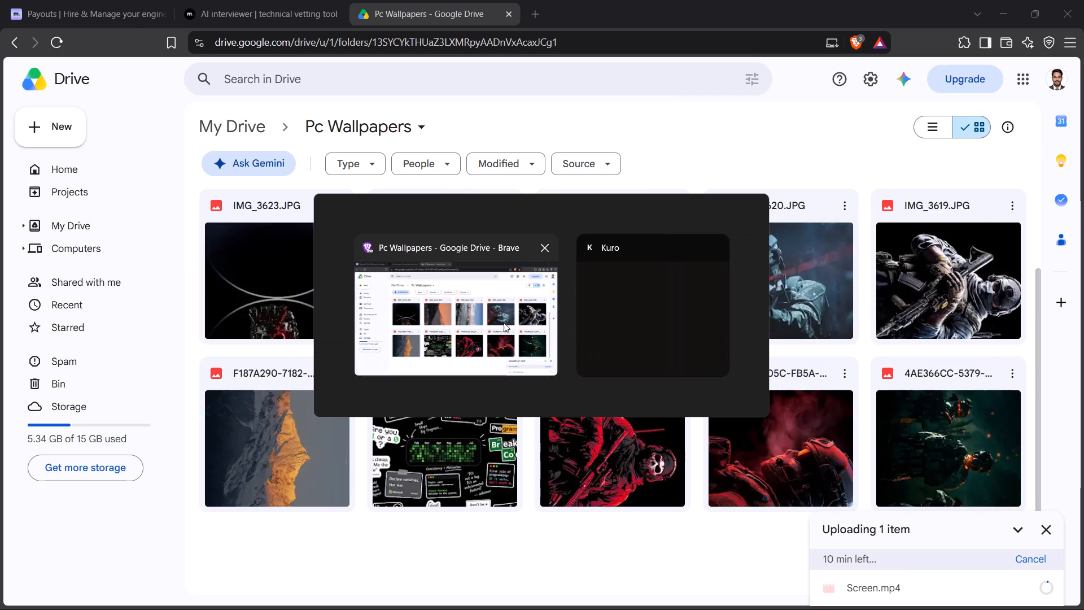
alt+click(496, 317)
Close the Pc Wallpapers Google Drive tab and leave the site, abandoning the Screen.mp4 upload.
click(510, 13)
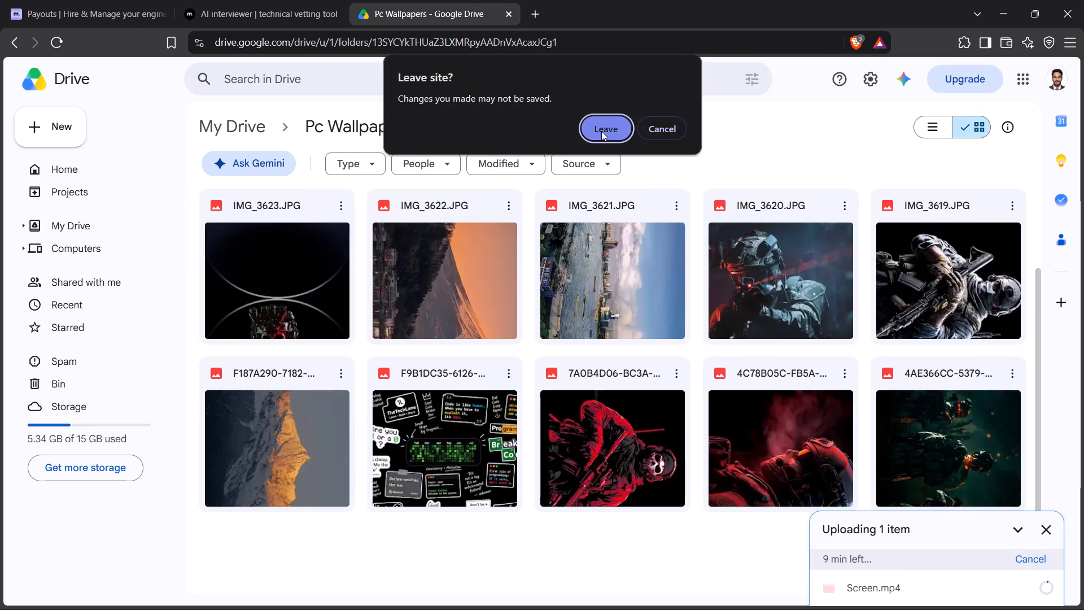
click(1034, 558)
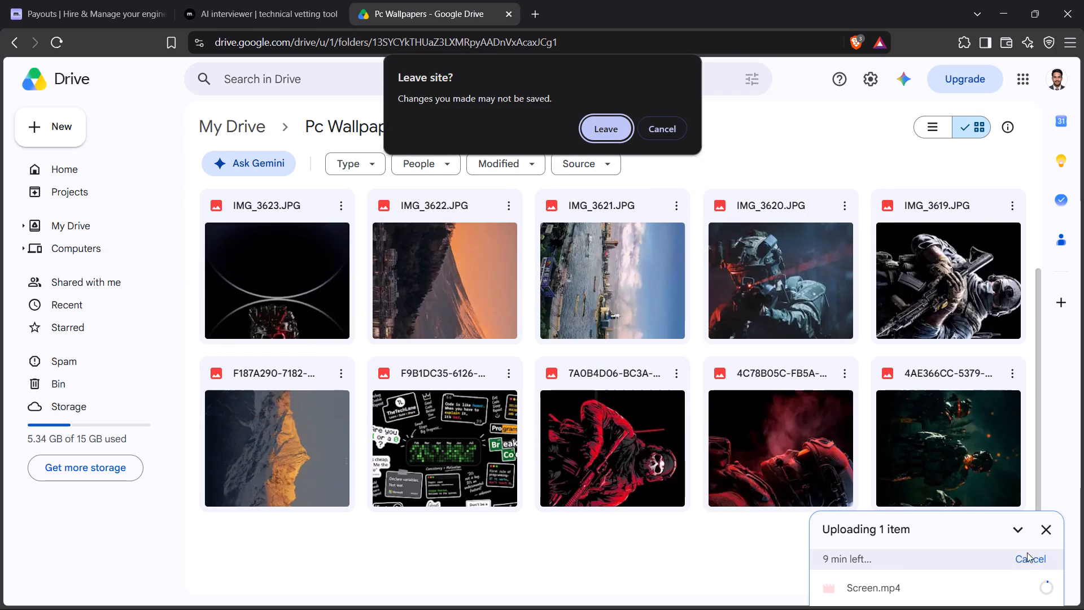
click(604, 127)
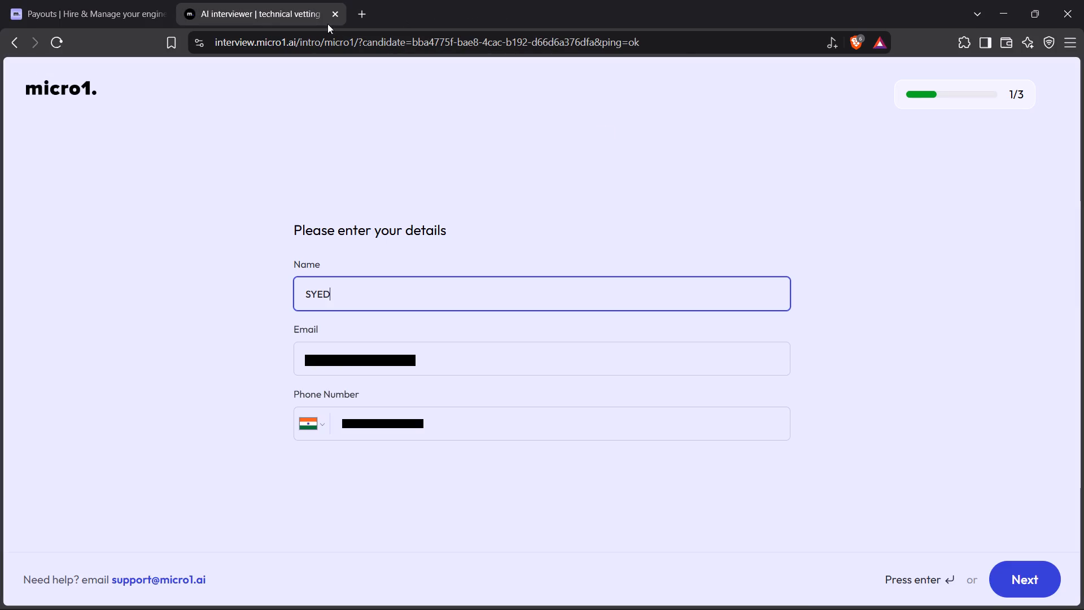